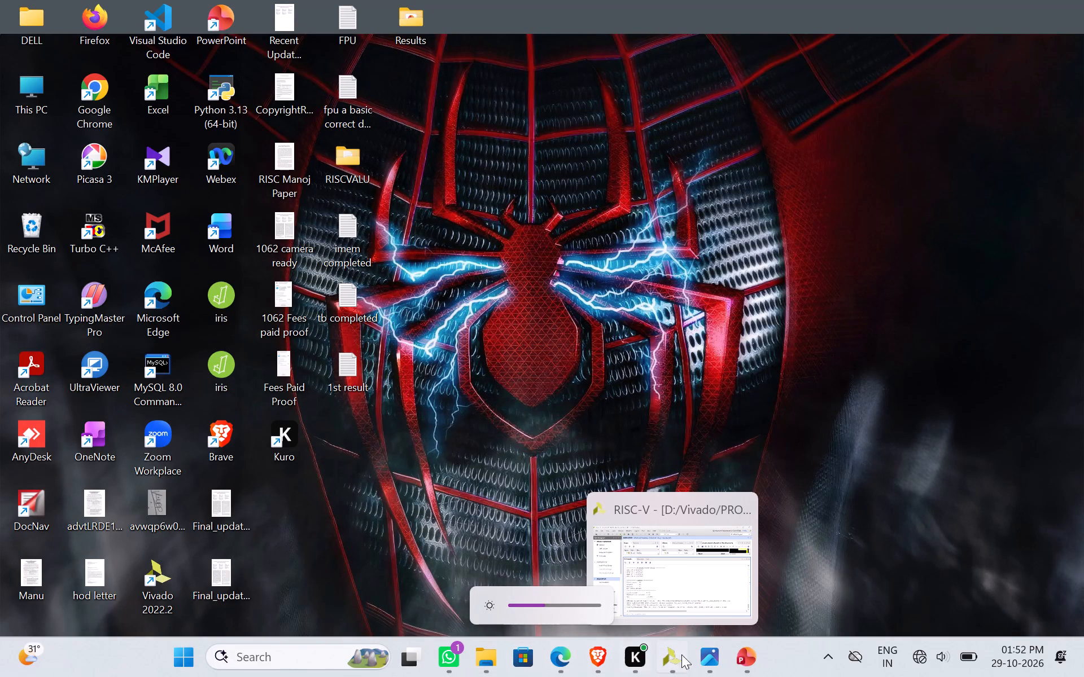
Switch to the Batch10_Phase presentation in PowerPoint and delete the waveform picture on slide 12.
left_click(748, 656)
scroll(528, 447, "up", 2)
scroll(178, 348, "up", 1)
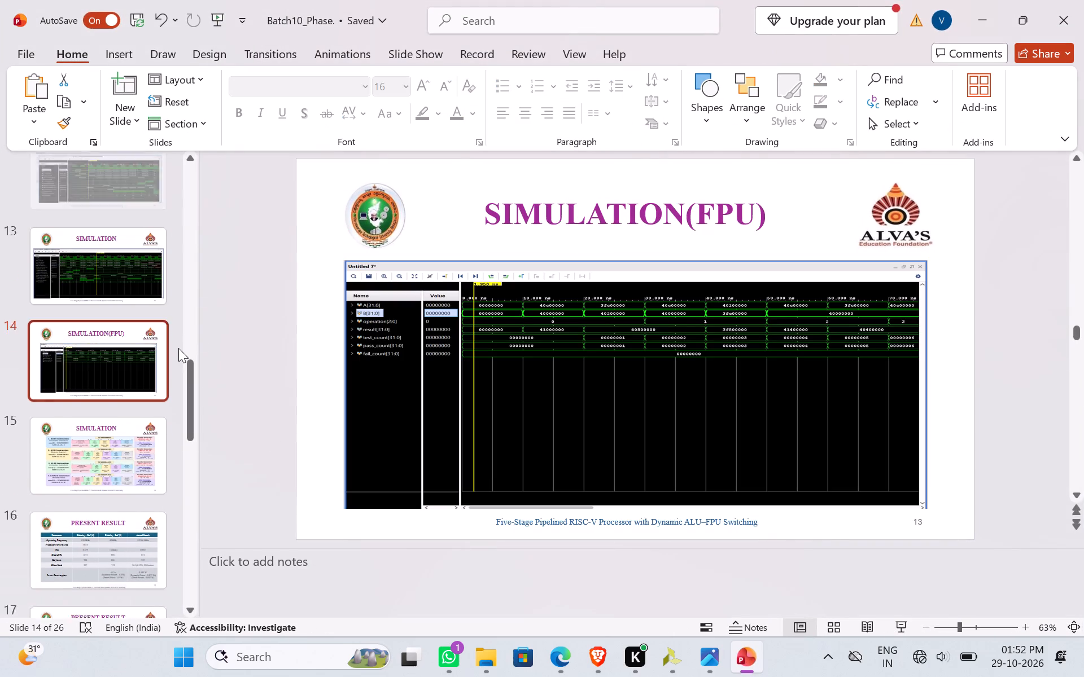
left_click(85, 256)
left_click(604, 364)
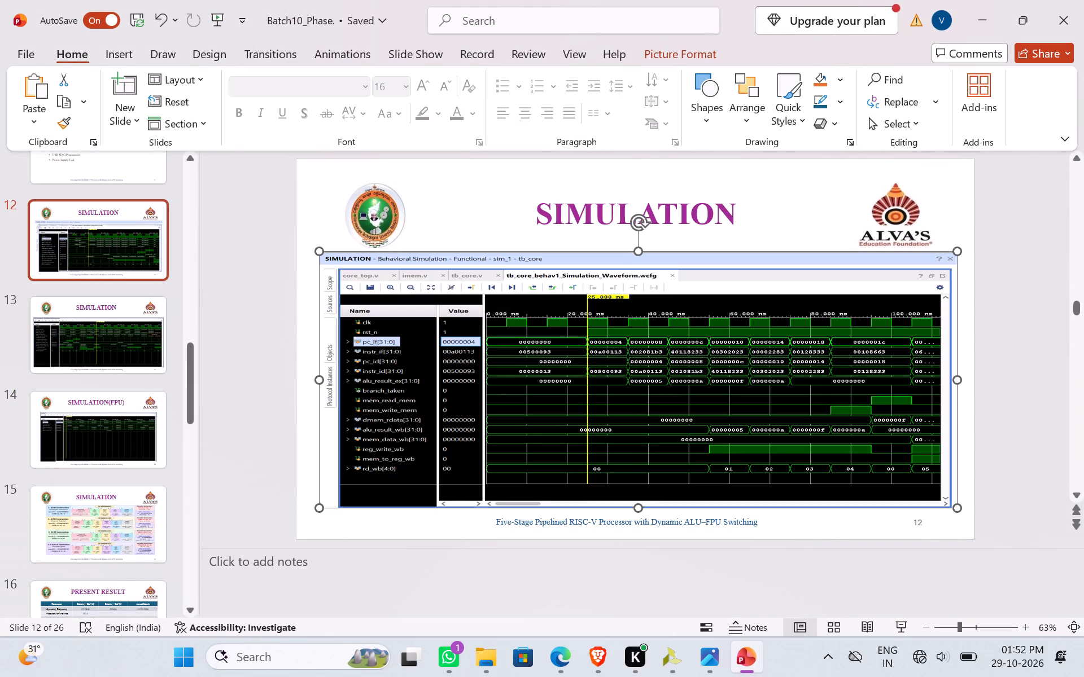
key("Delete")
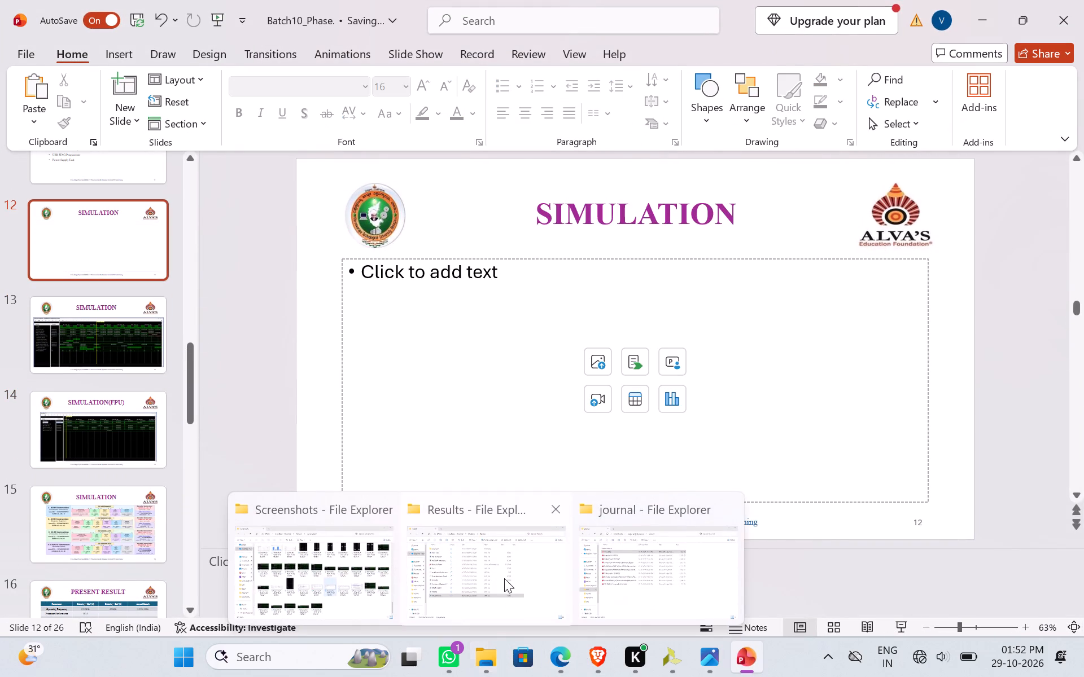
Copy image 01 from the waveform folder inside Results and paste it onto slide 12 of the presentation.
left_click(458, 572)
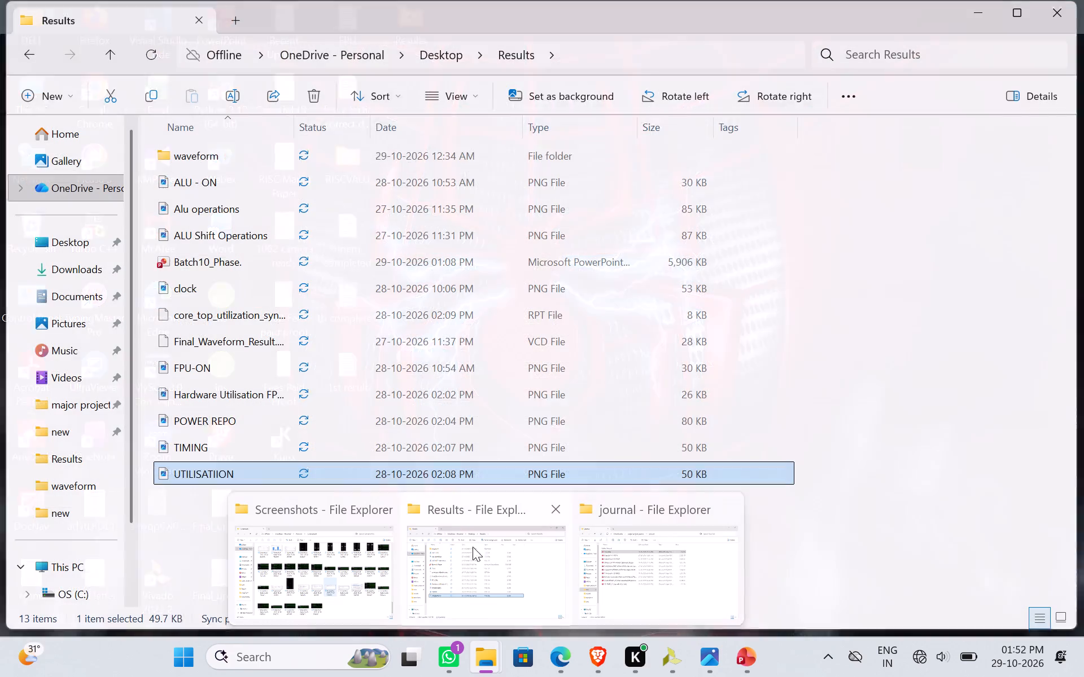
left_click(217, 156)
double_click(217, 156)
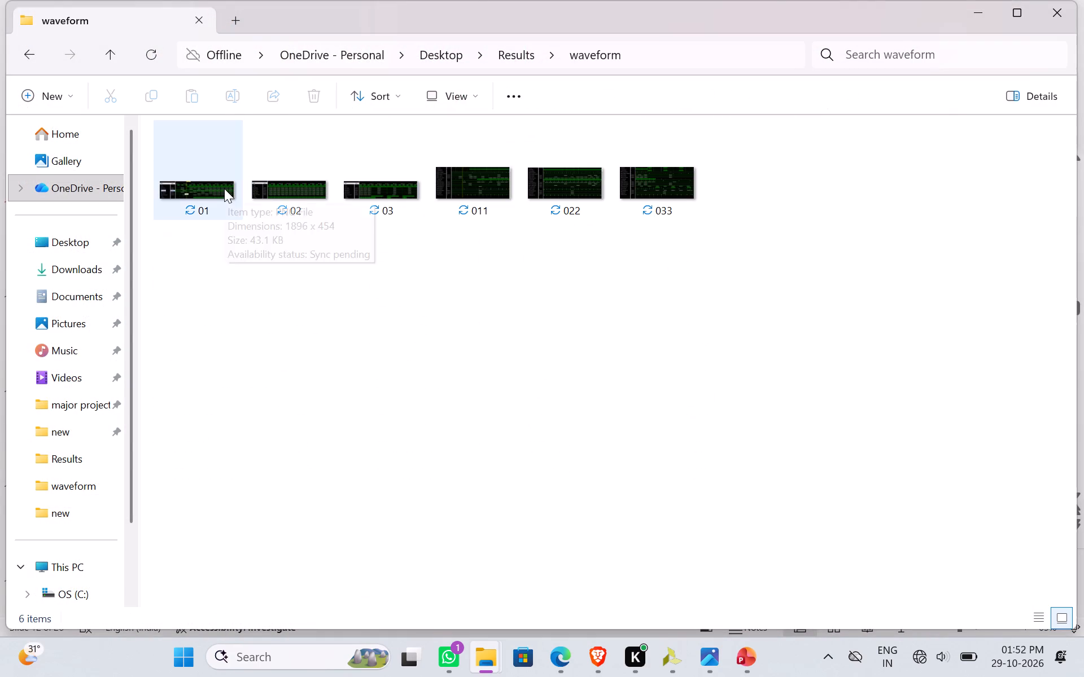
left_click(224, 188)
right_click(224, 188)
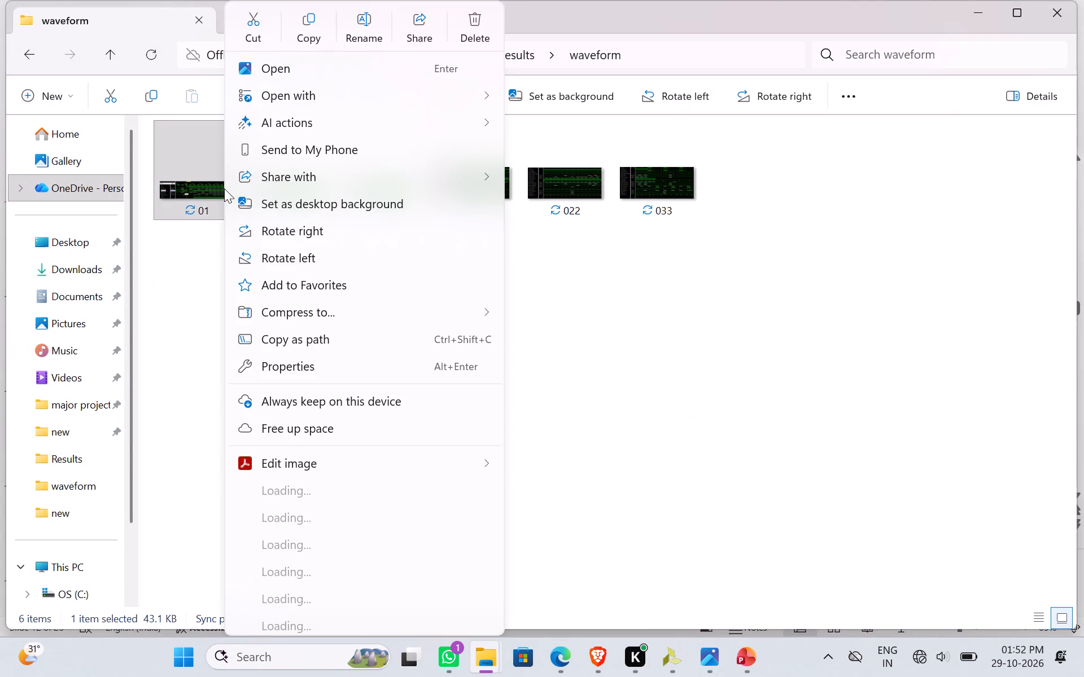
left_click(305, 25)
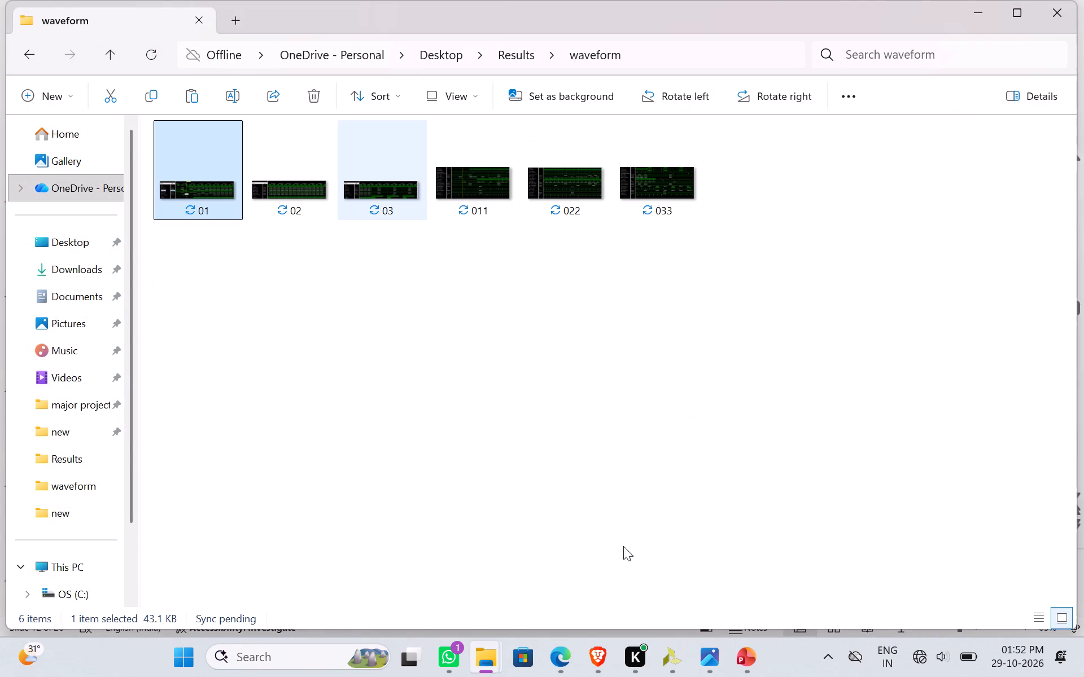
left_click(688, 665)
left_click(748, 654)
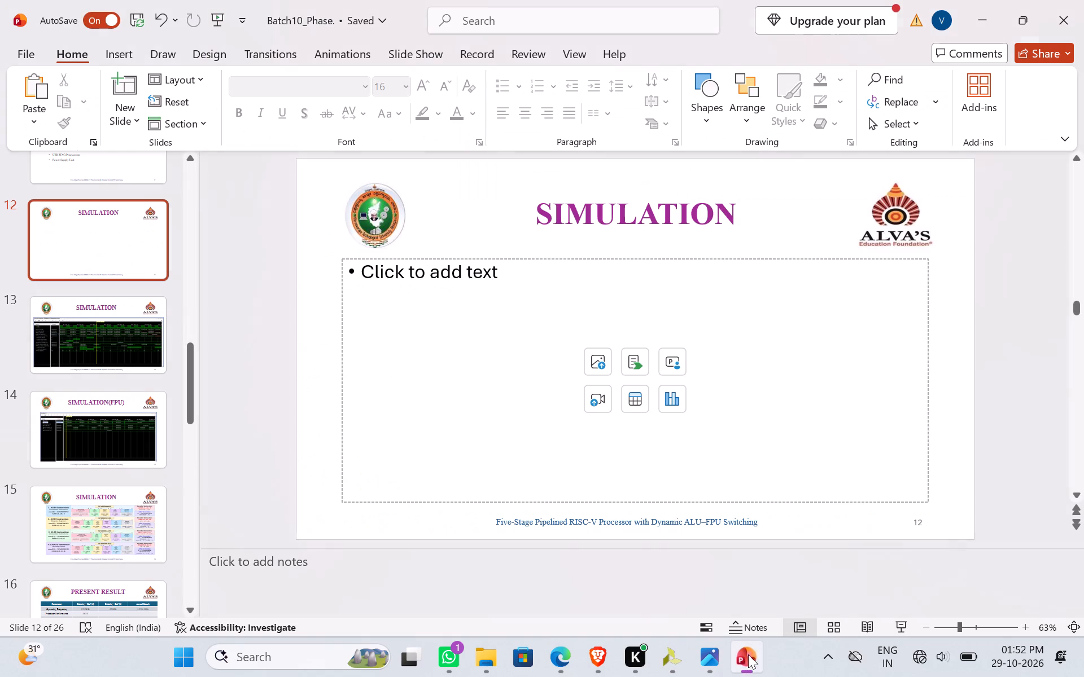
left_click(477, 331)
key("ctrl+v")
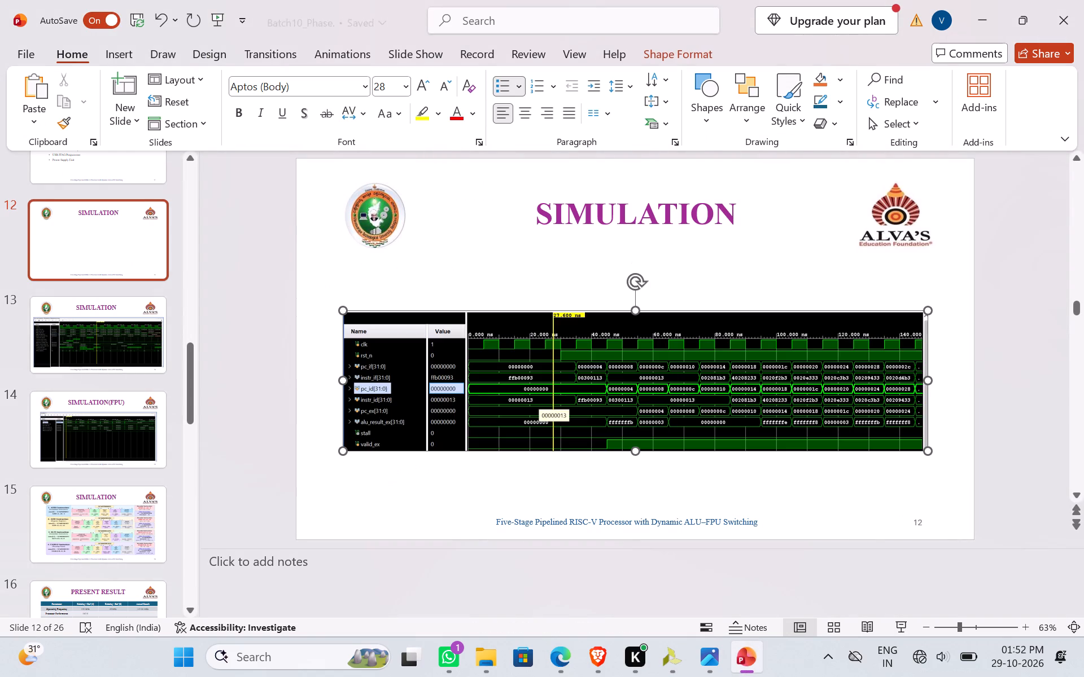
Position the pasted waveform beneath the SIMULATION title on slide 12 and resize it to about 10.2 cm high by 30.7 cm wide.
left_click_drag(475, 338, 464, 304)
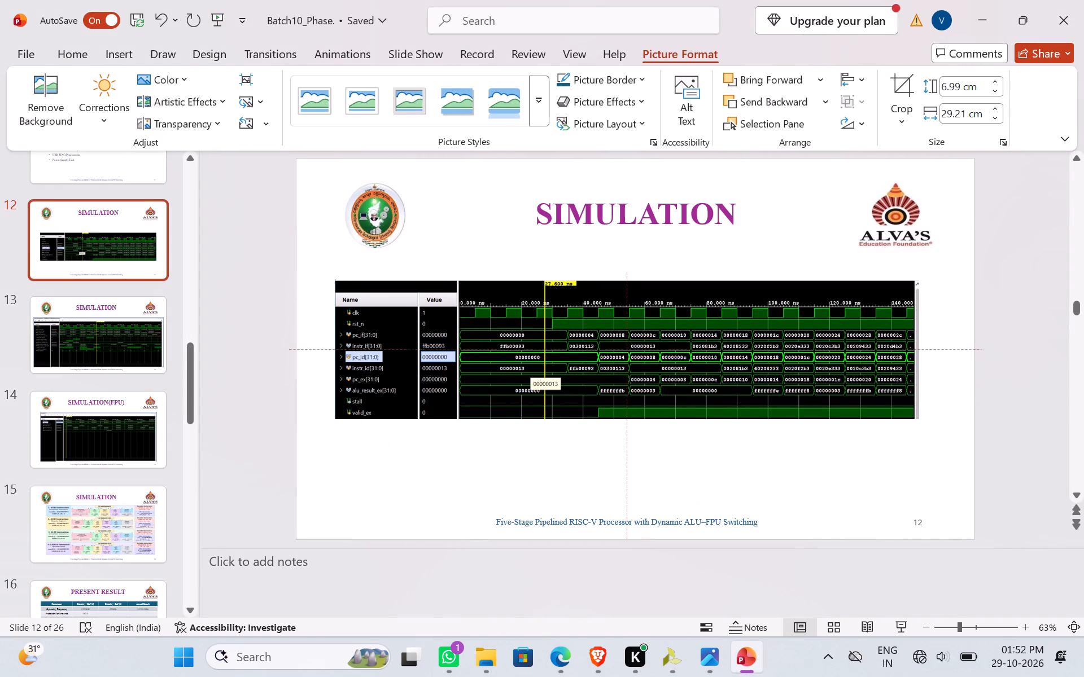
left_click_drag(464, 304, 477, 289)
left_click_drag(929, 403, 873, 409)
left_click_drag(653, 412, 644, 480)
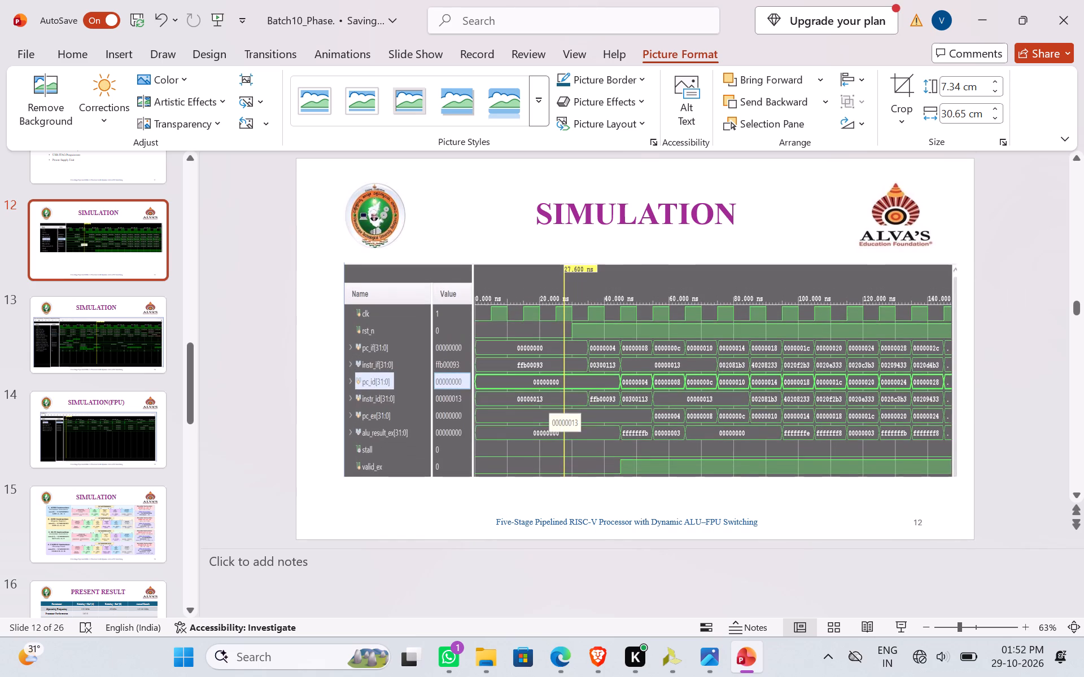
left_click_drag(644, 480, 649, 461)
left_click(646, 376)
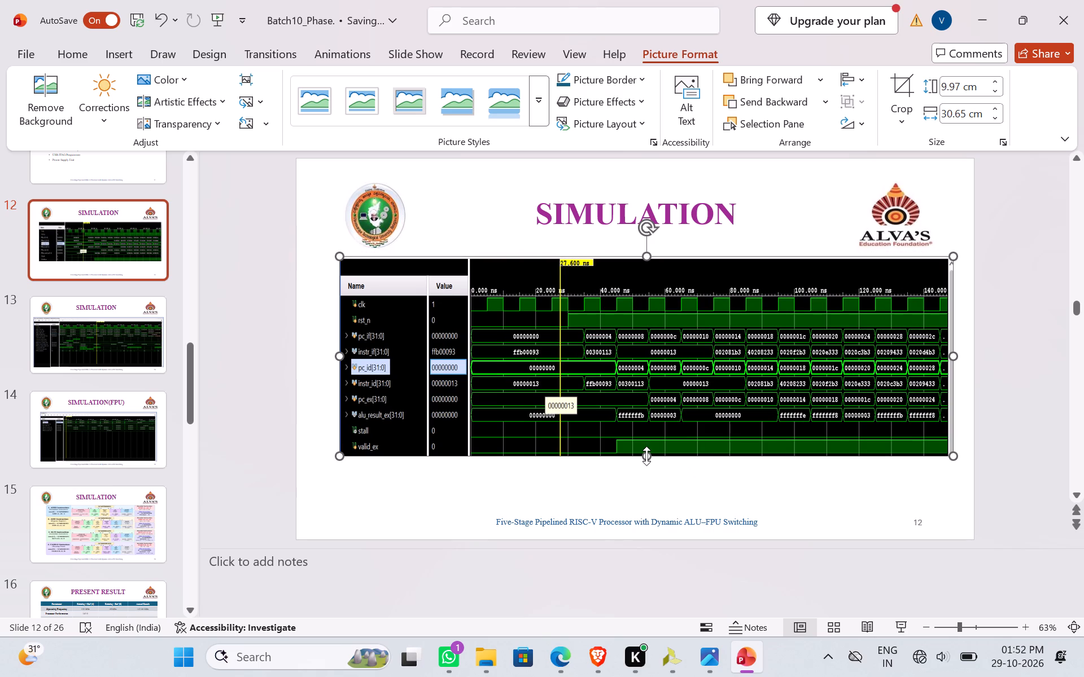
left_click_drag(646, 456, 644, 467)
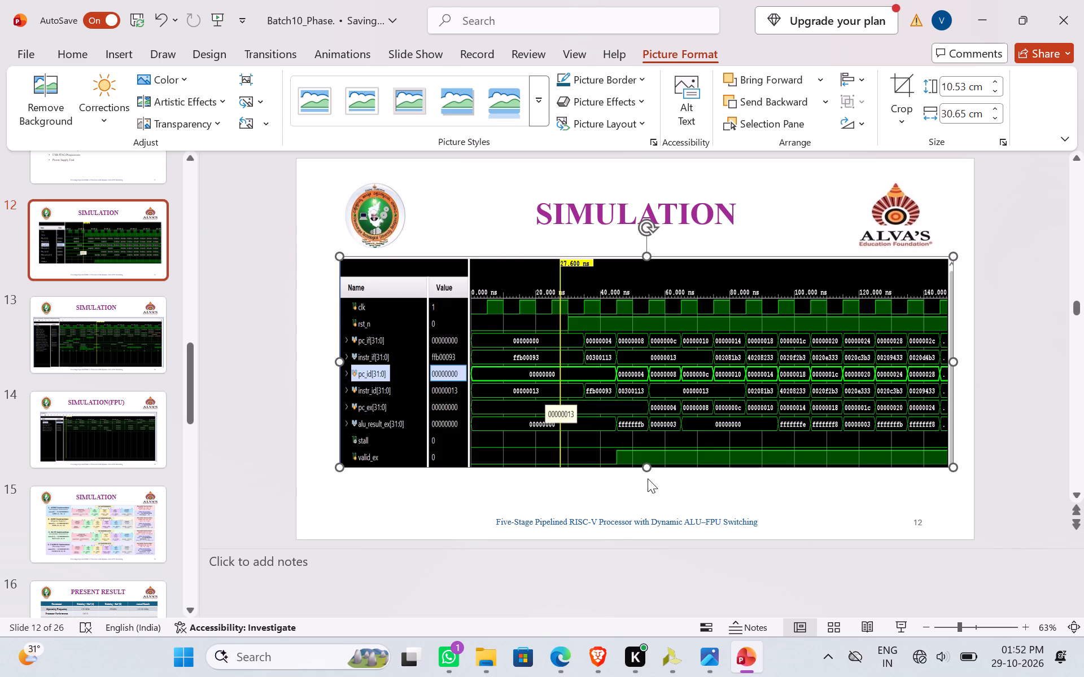
left_click_drag(647, 471, 646, 460)
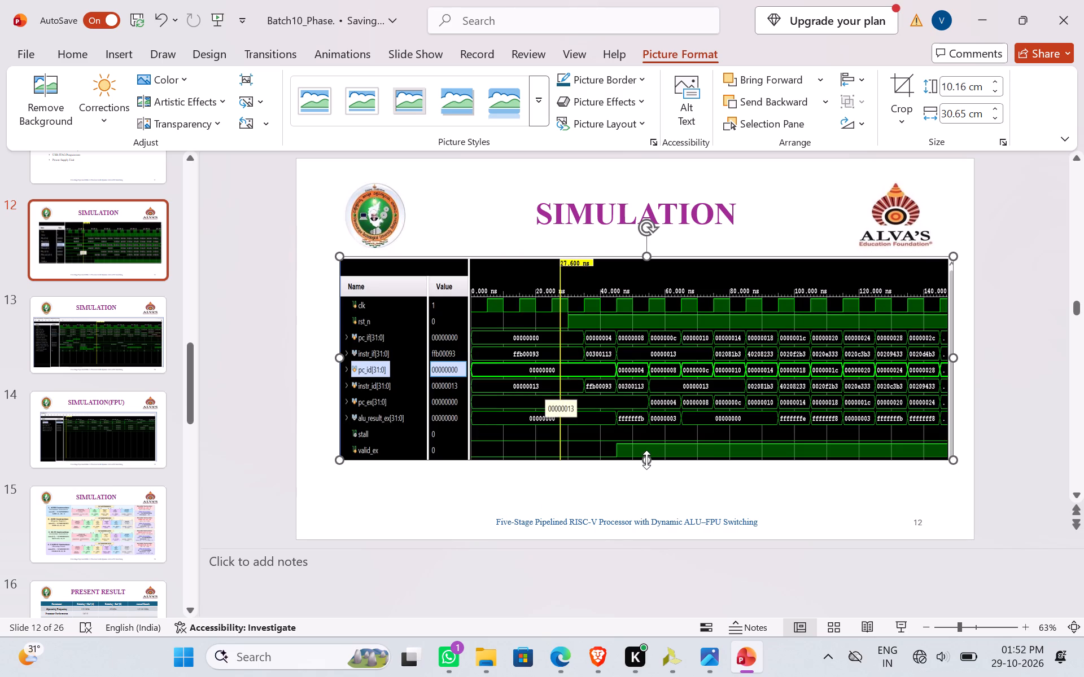
left_click(822, 532)
left_click(636, 544)
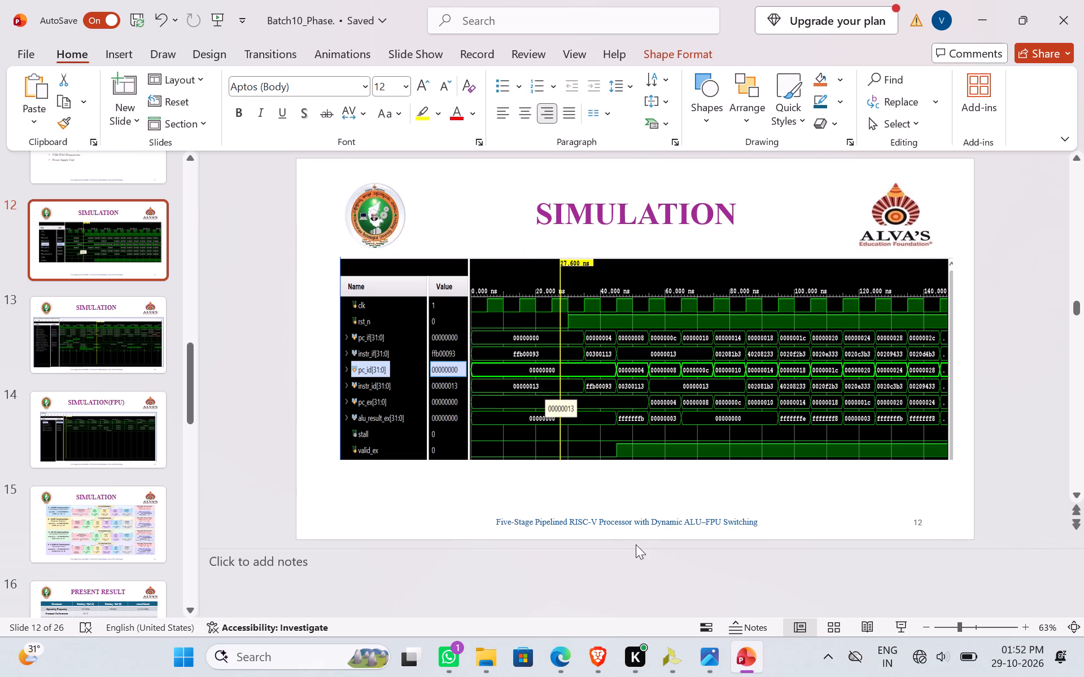
Delete the waveform picture on slide 13.
left_click(79, 318)
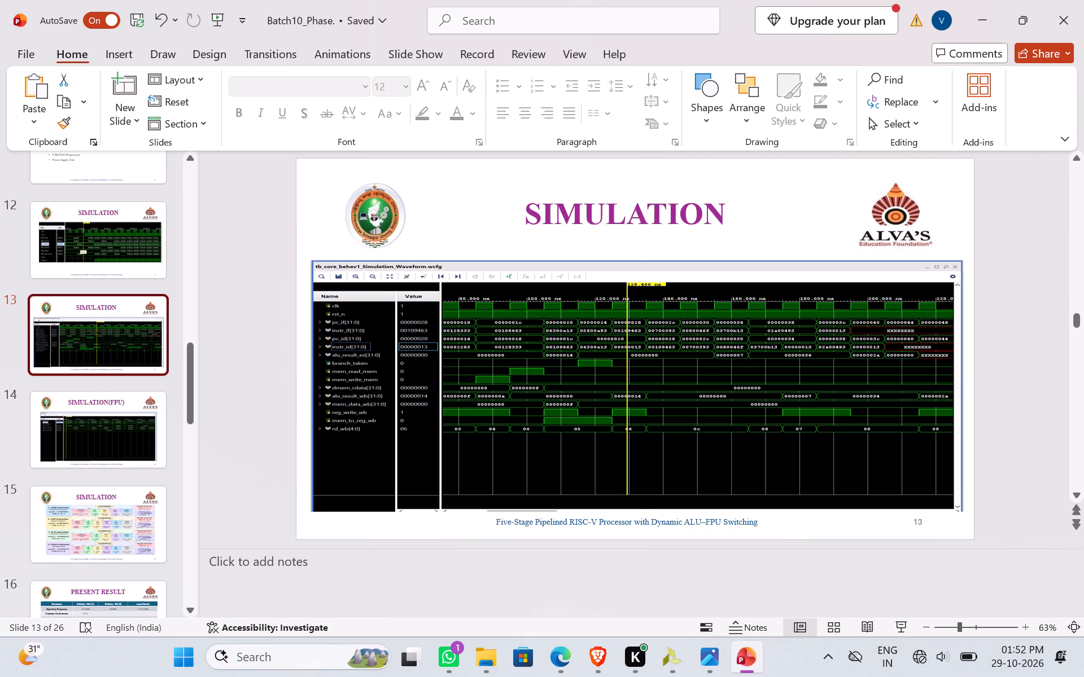
left_click(422, 342)
key("Delete")
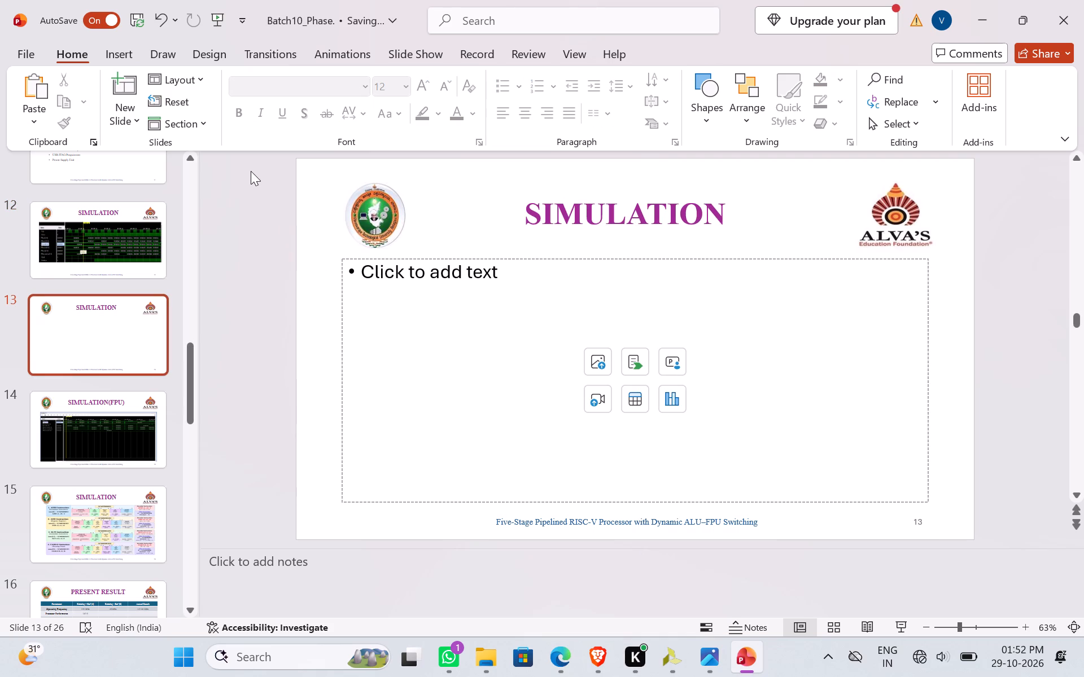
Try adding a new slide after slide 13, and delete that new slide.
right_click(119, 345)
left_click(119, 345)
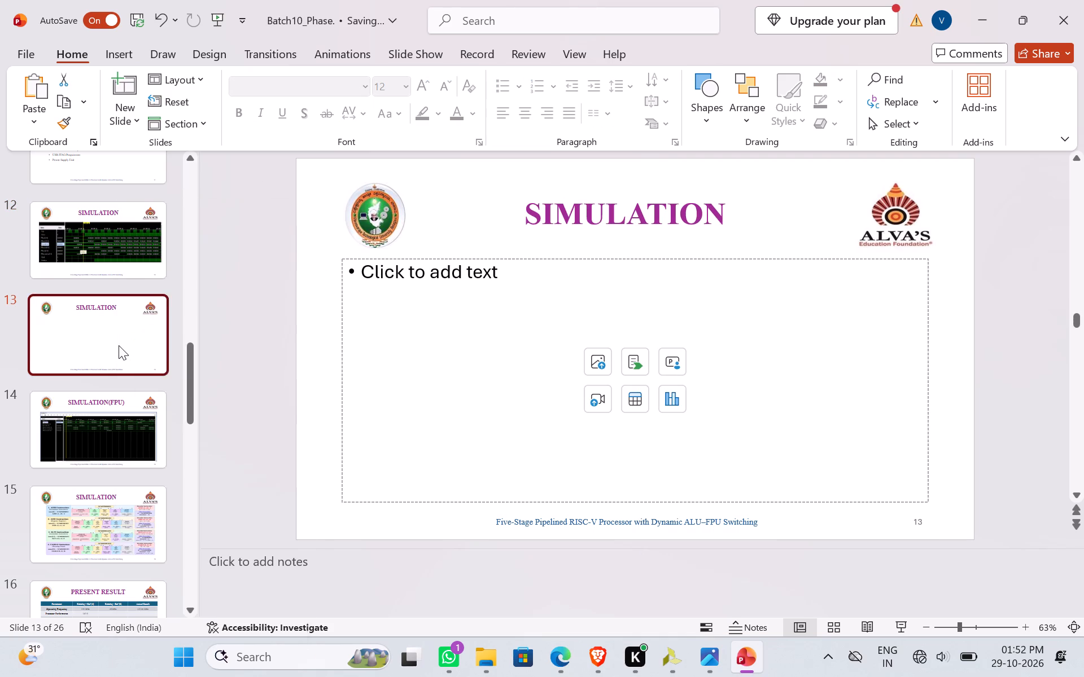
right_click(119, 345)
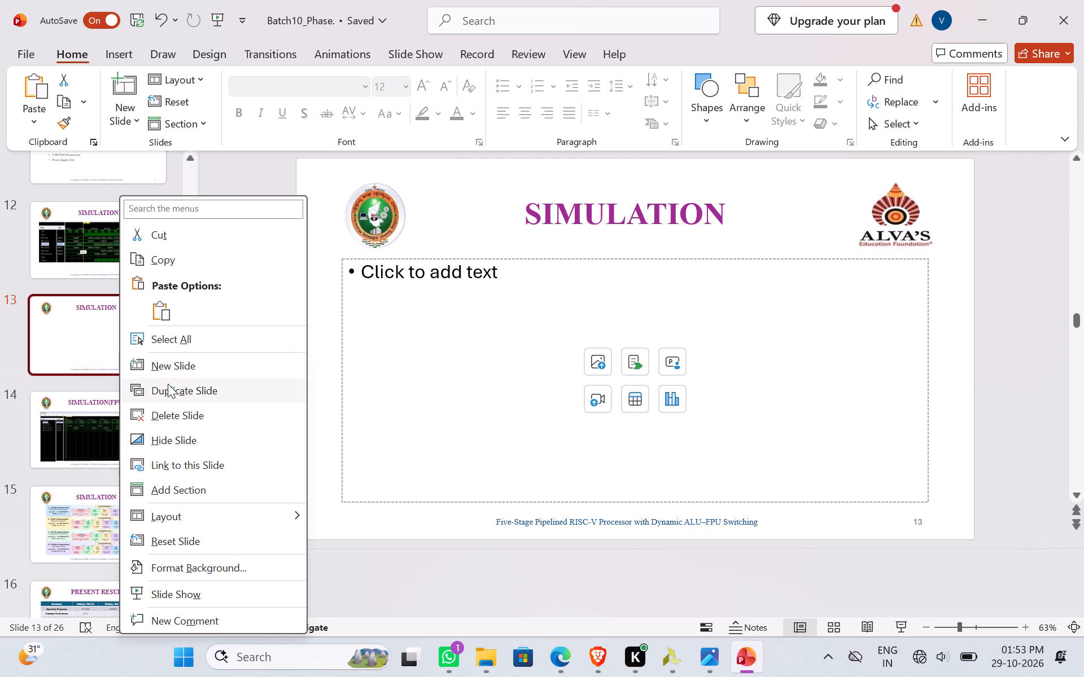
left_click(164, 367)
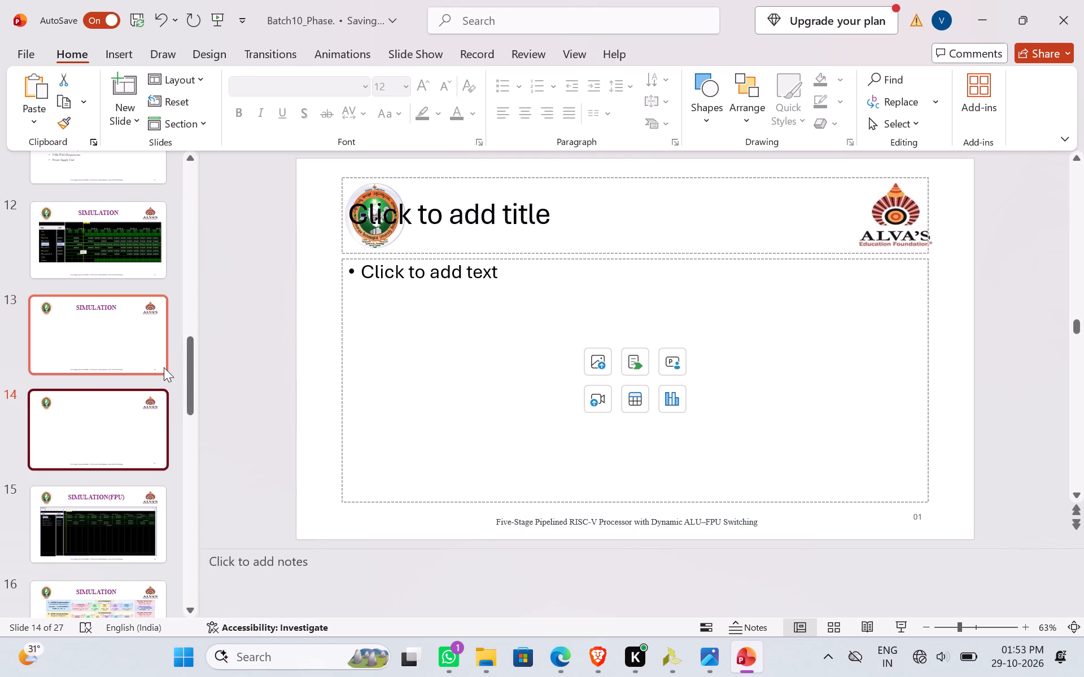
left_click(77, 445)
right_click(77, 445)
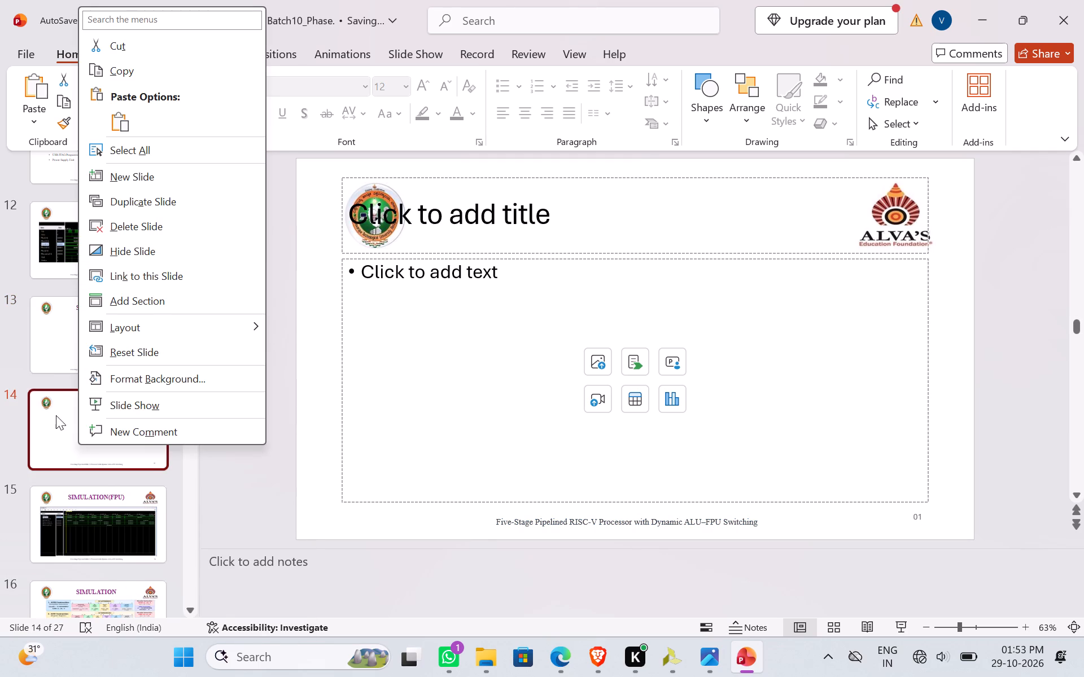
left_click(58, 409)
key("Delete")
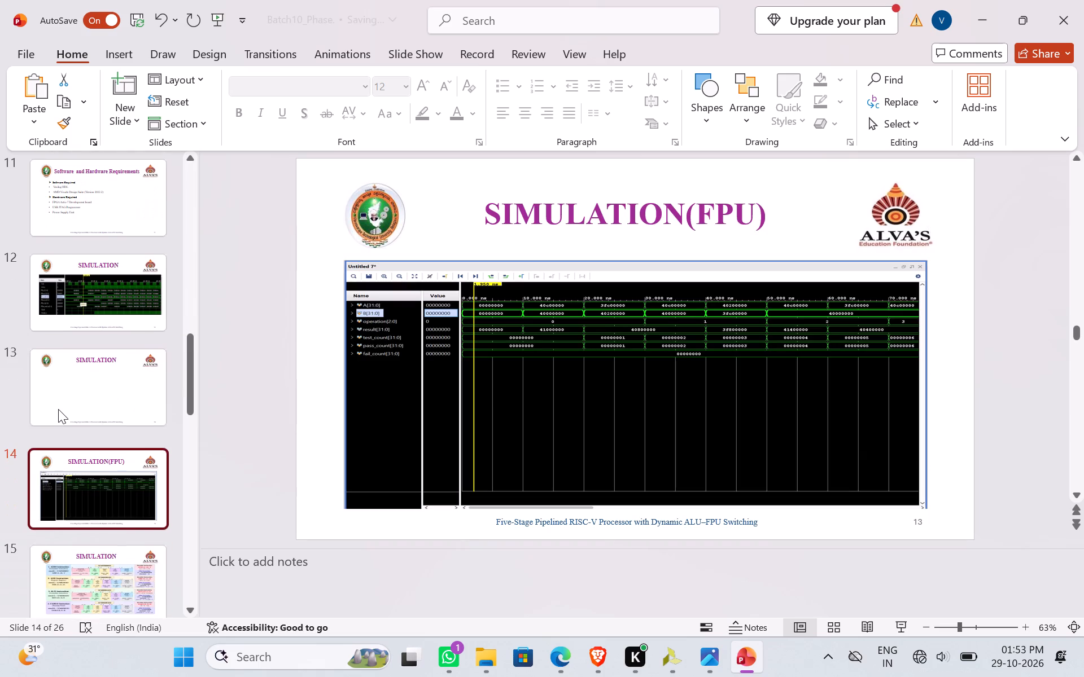
Copy the emptied SIMULATION slide 13 and paste two copies directly after it.
left_click(64, 406)
right_click(64, 406)
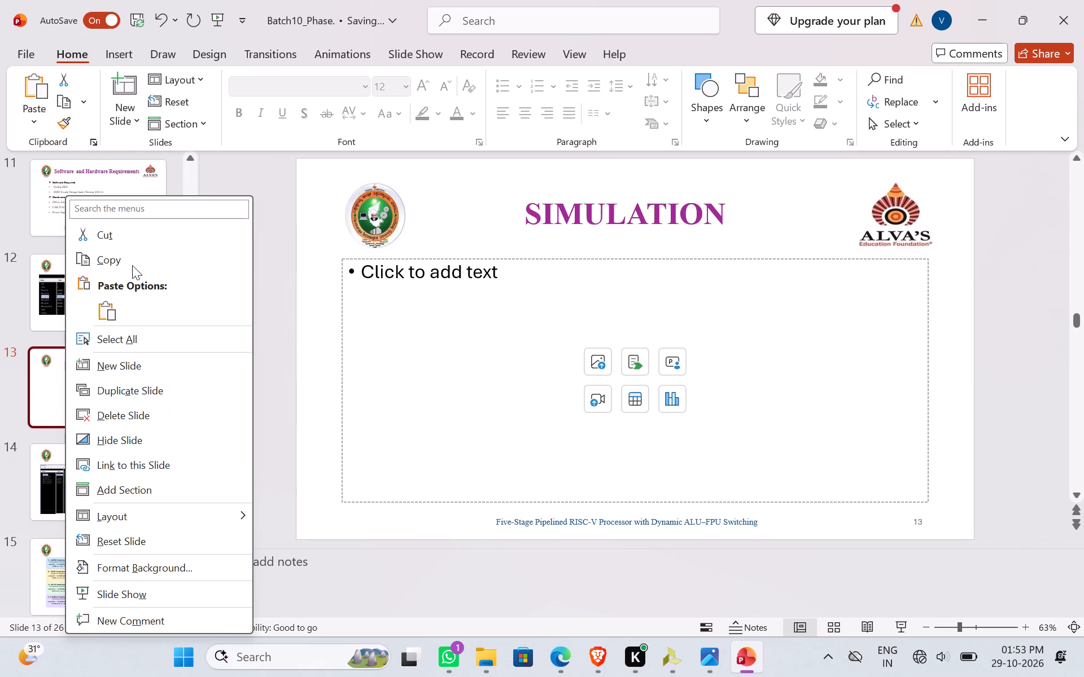
left_click(131, 254)
left_click(67, 391)
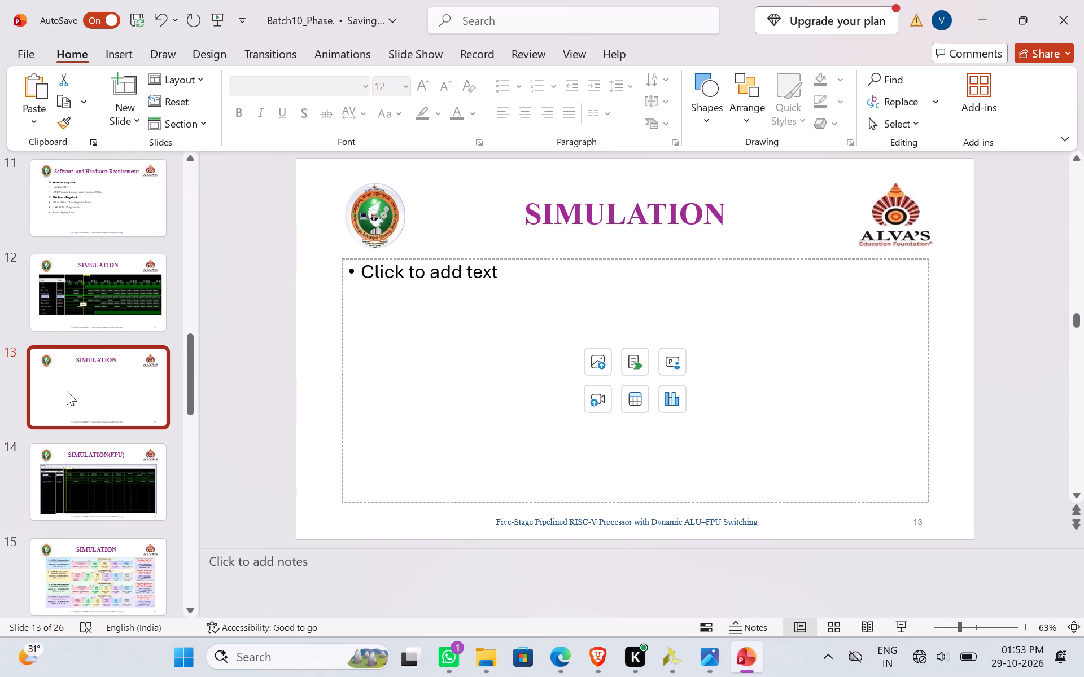
right_click(67, 391)
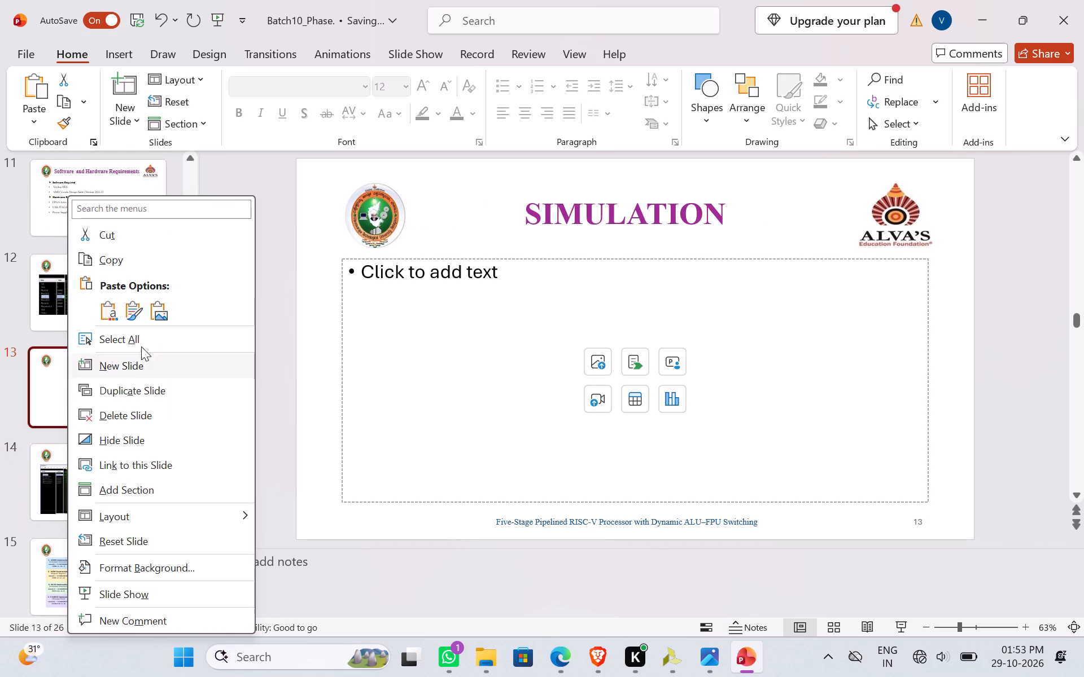
left_click(56, 368)
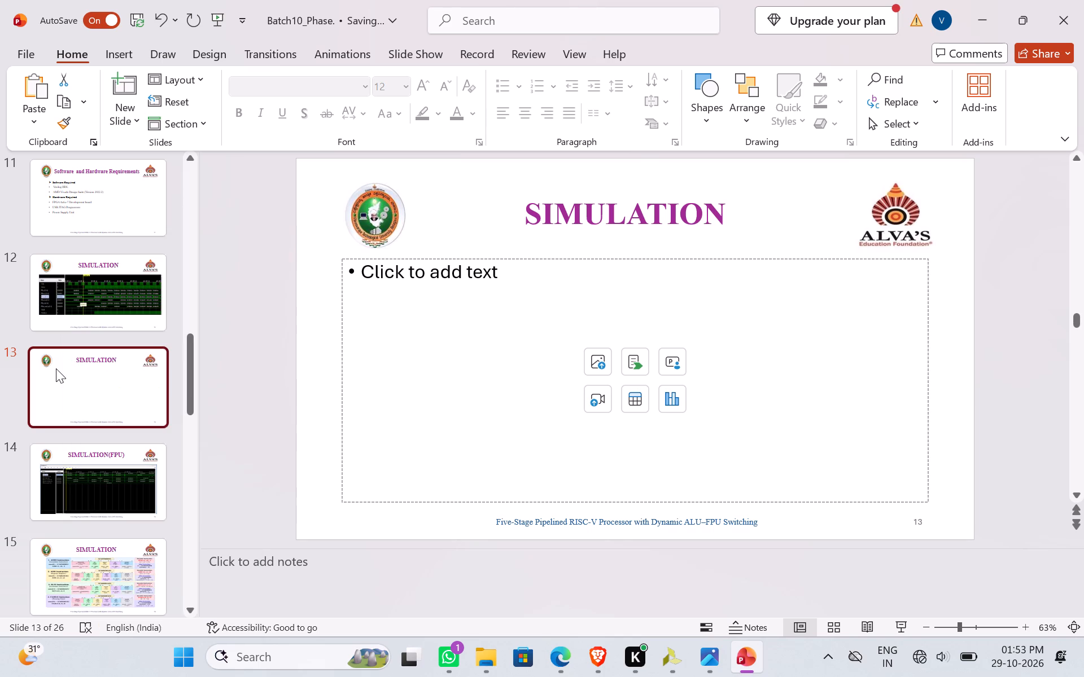
key("ctrl+v")
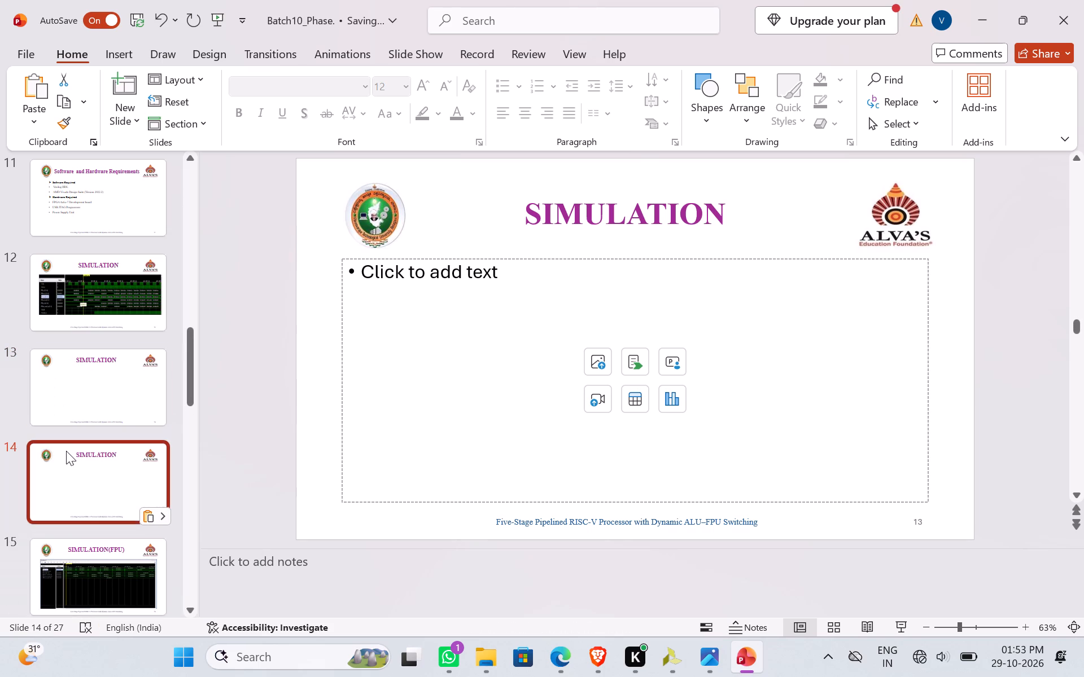
left_click(81, 483)
key("ctrl+v")
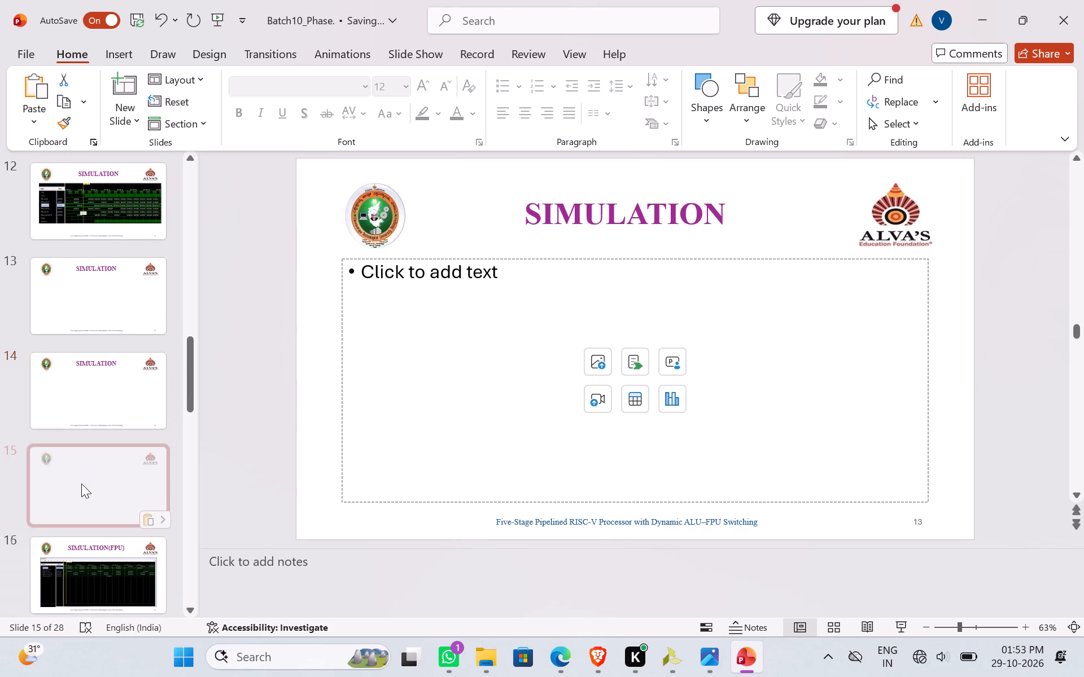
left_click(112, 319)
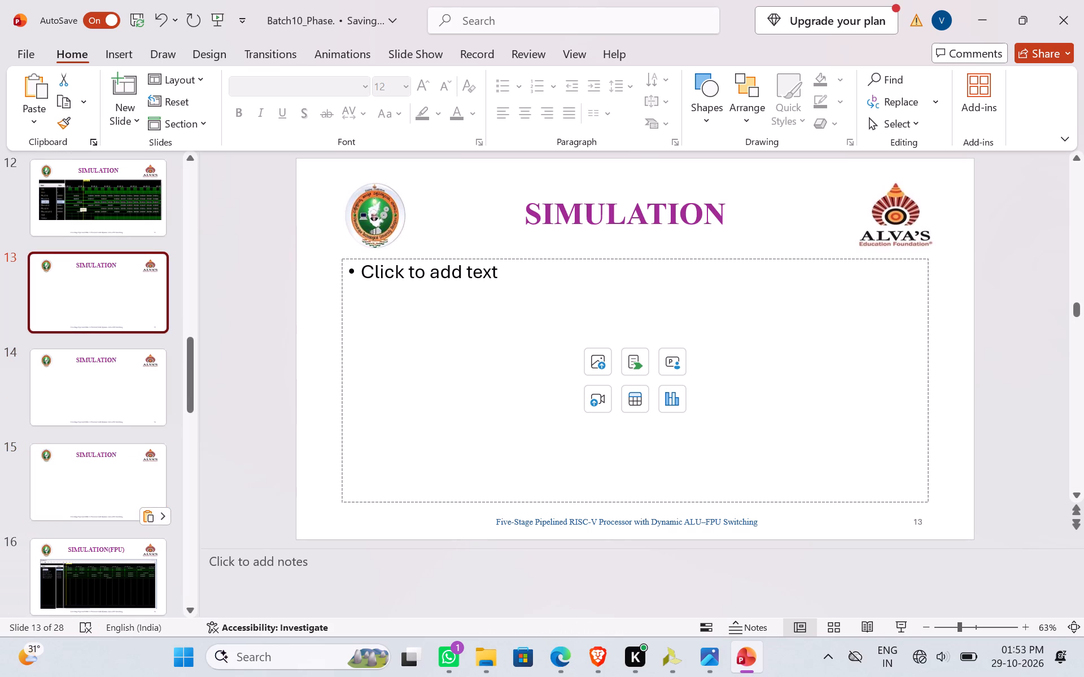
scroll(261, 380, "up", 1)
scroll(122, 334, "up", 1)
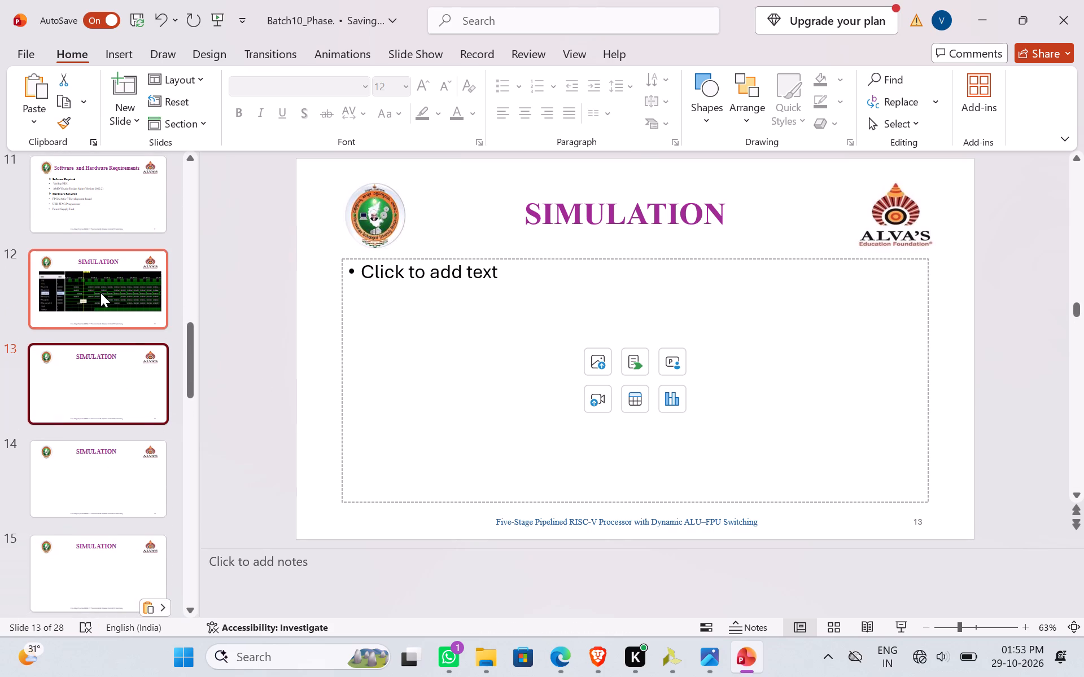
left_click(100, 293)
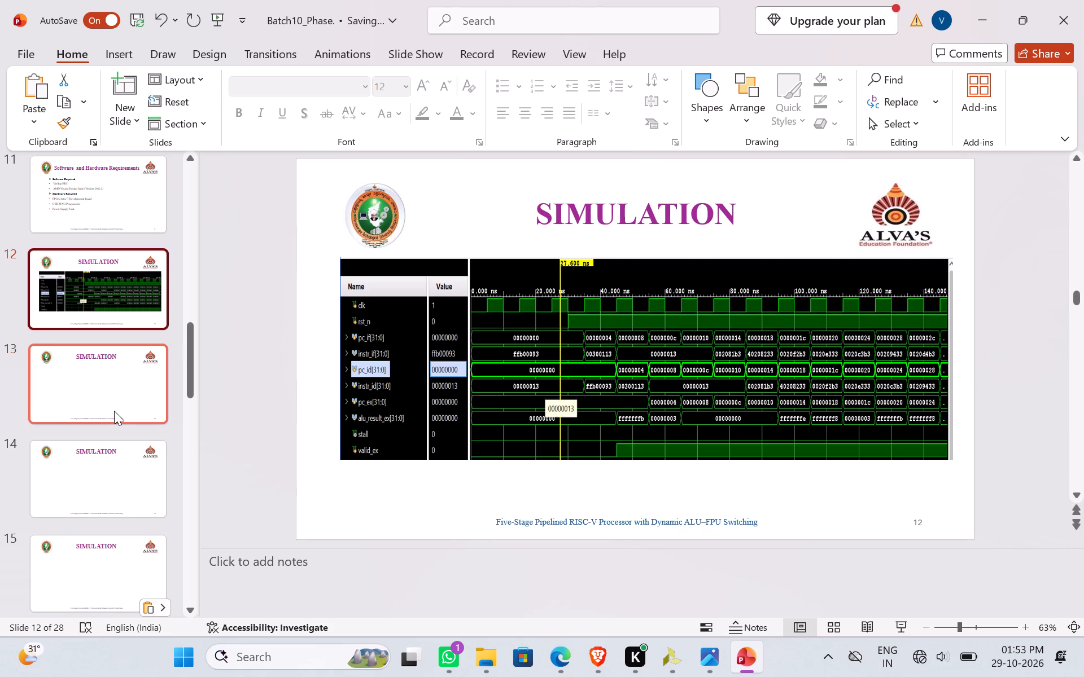
Copy image 011 from the waveform folder in File Explorer and paste it into the empty content area of SIMULATION slide 13.
left_click(114, 411)
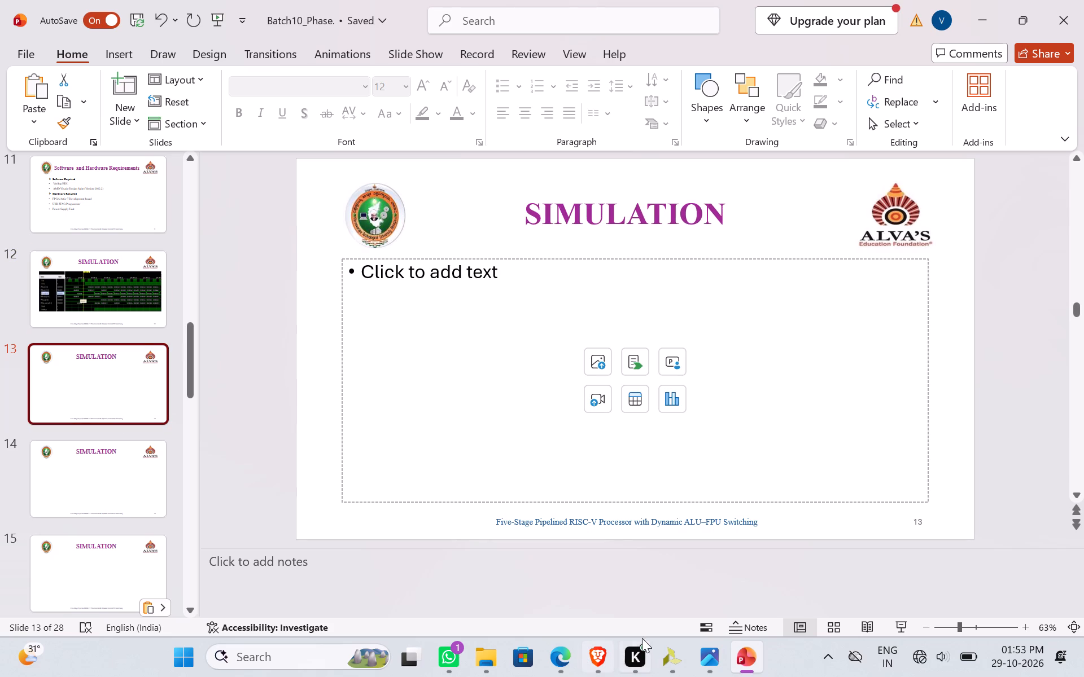
left_click(492, 658)
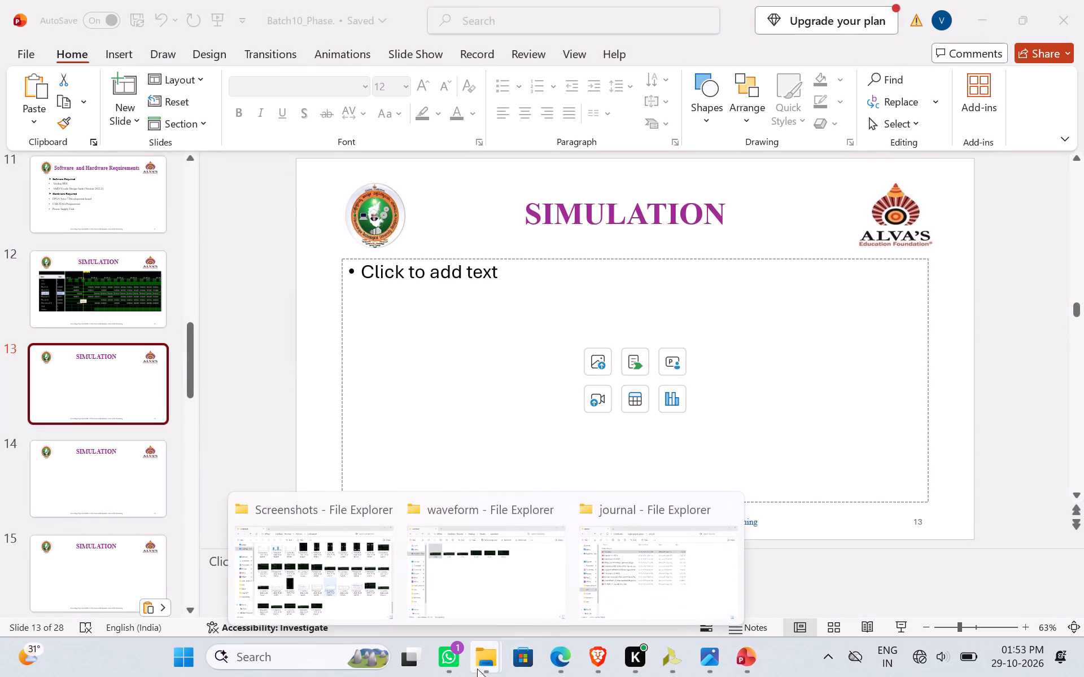
left_click(491, 582)
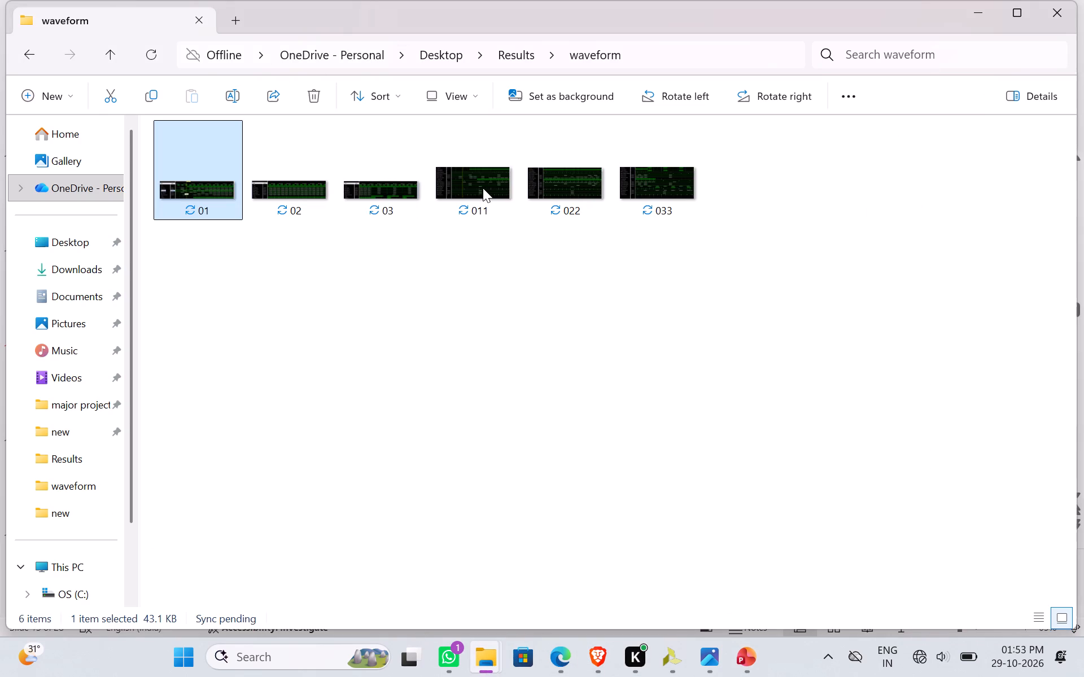
left_click(483, 188)
key("ctrl+v")
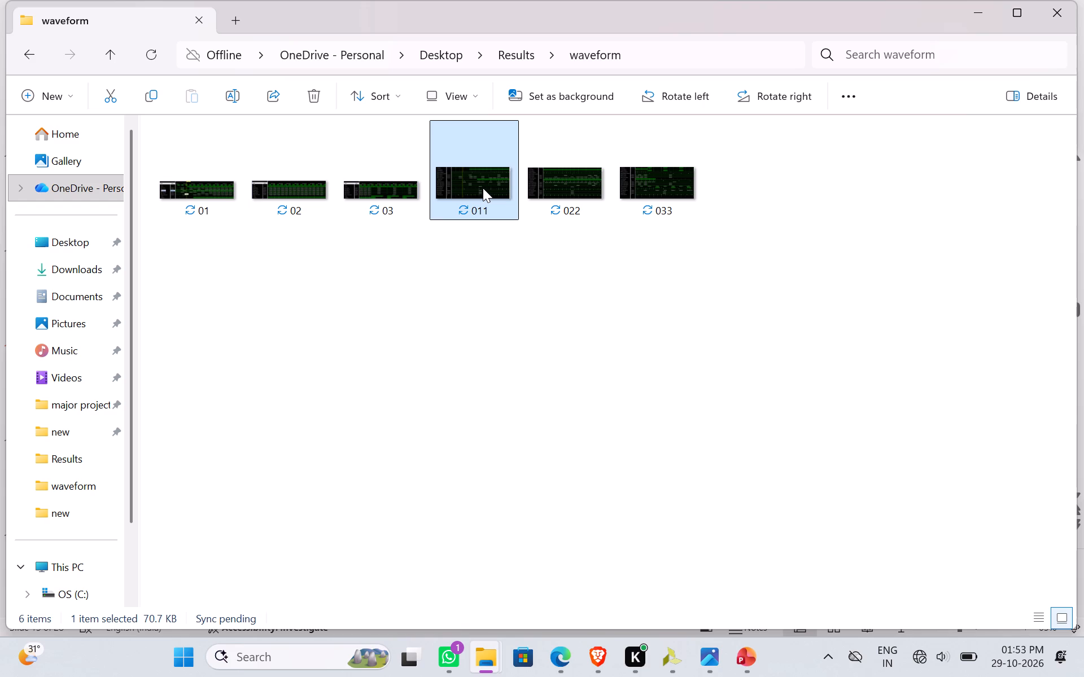
left_click(506, 341)
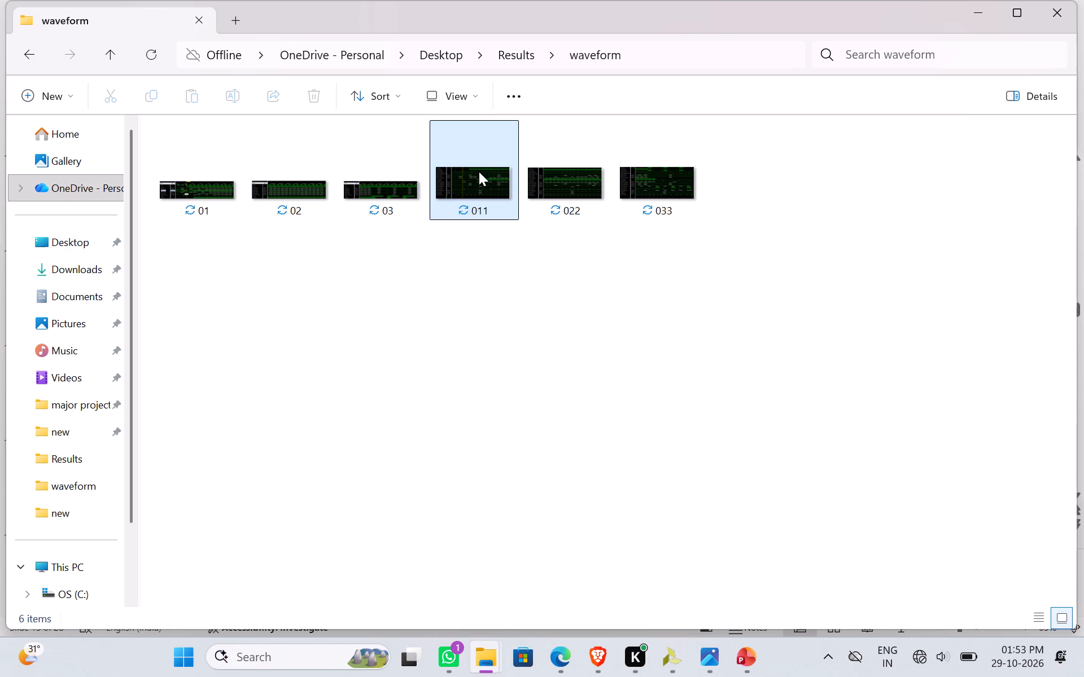
left_click(440, 331)
key("ctrl+z")
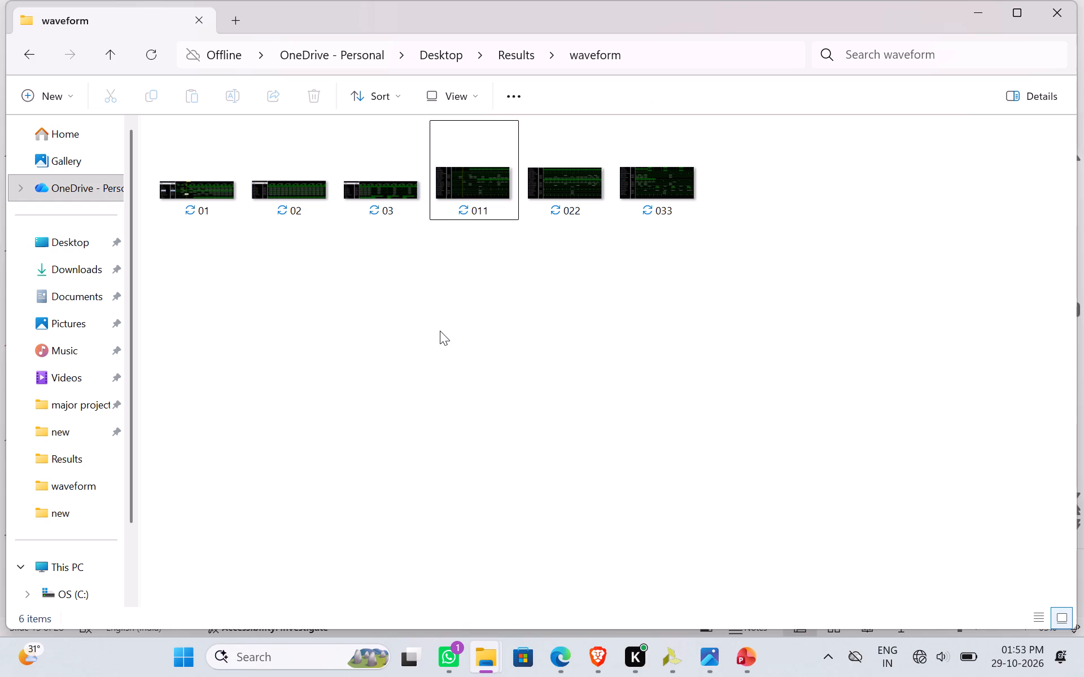
left_click(440, 331)
left_click(368, 213)
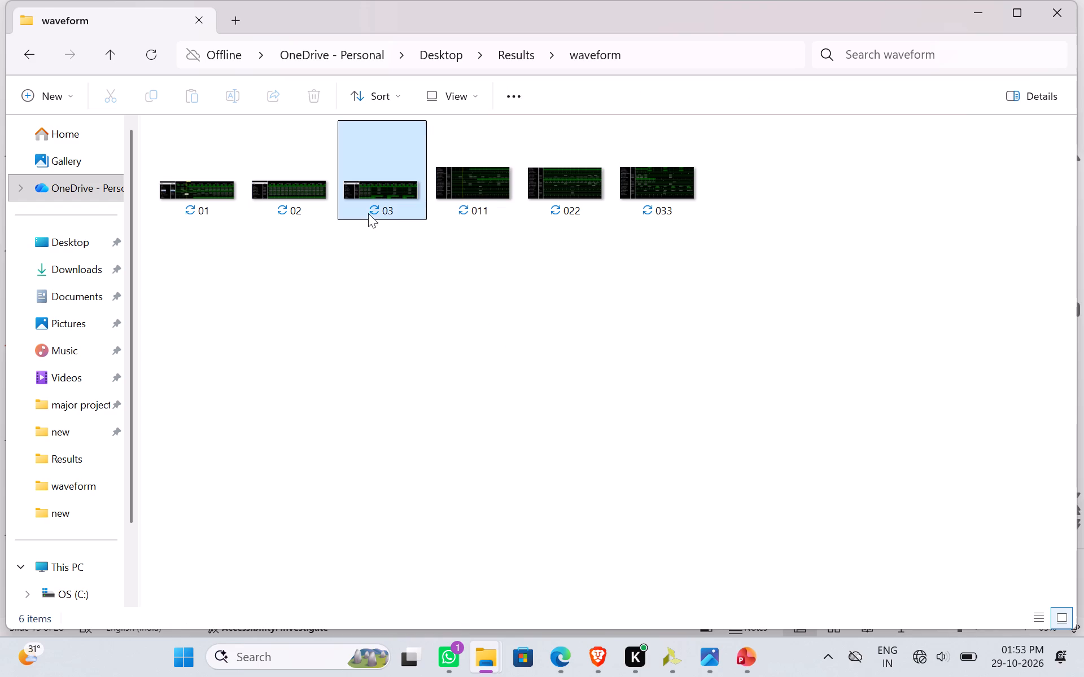
left_click(479, 187)
key("ctrl+c")
key("ctrl+c")
key("alt+Tab")
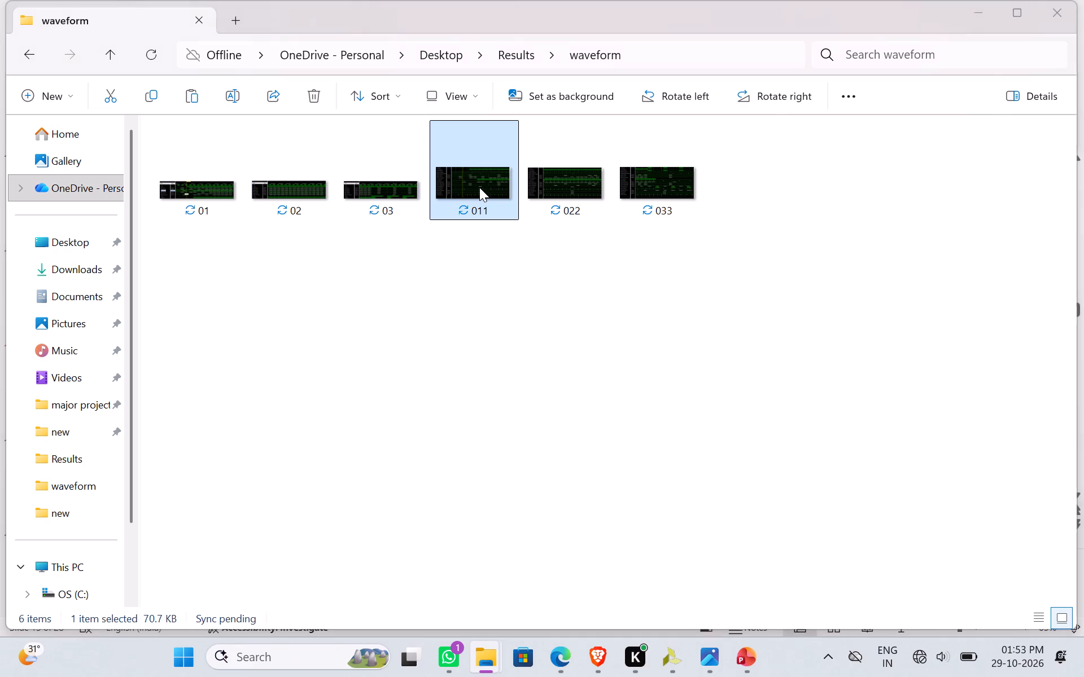
left_click(522, 363)
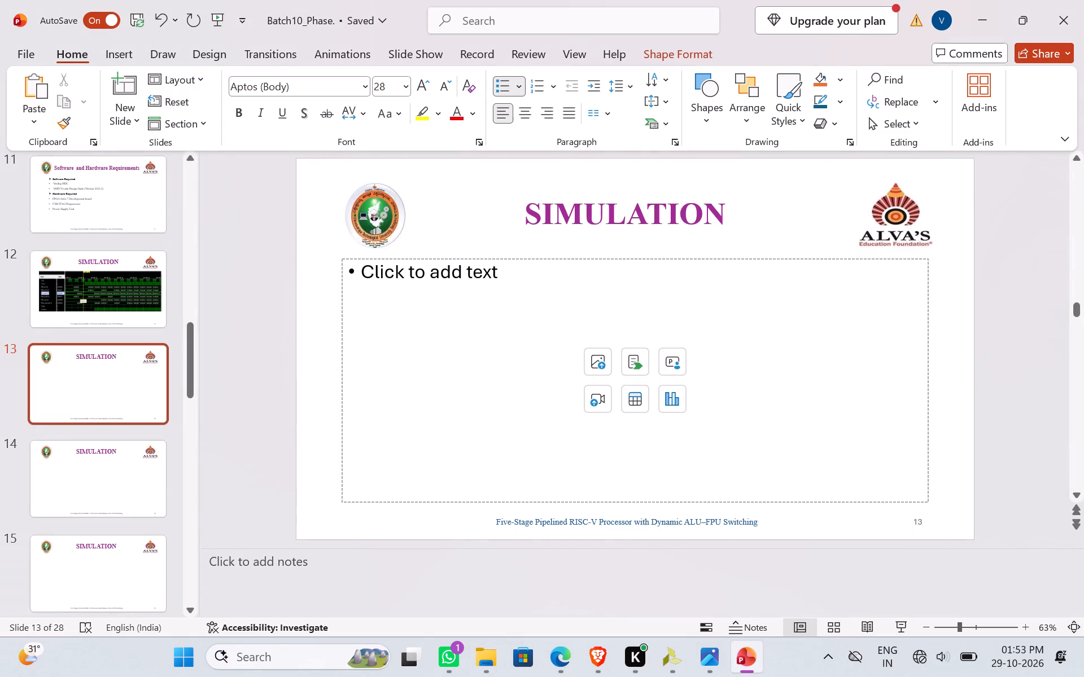
key("ctrl+v")
scroll(654, 336, "up", 1)
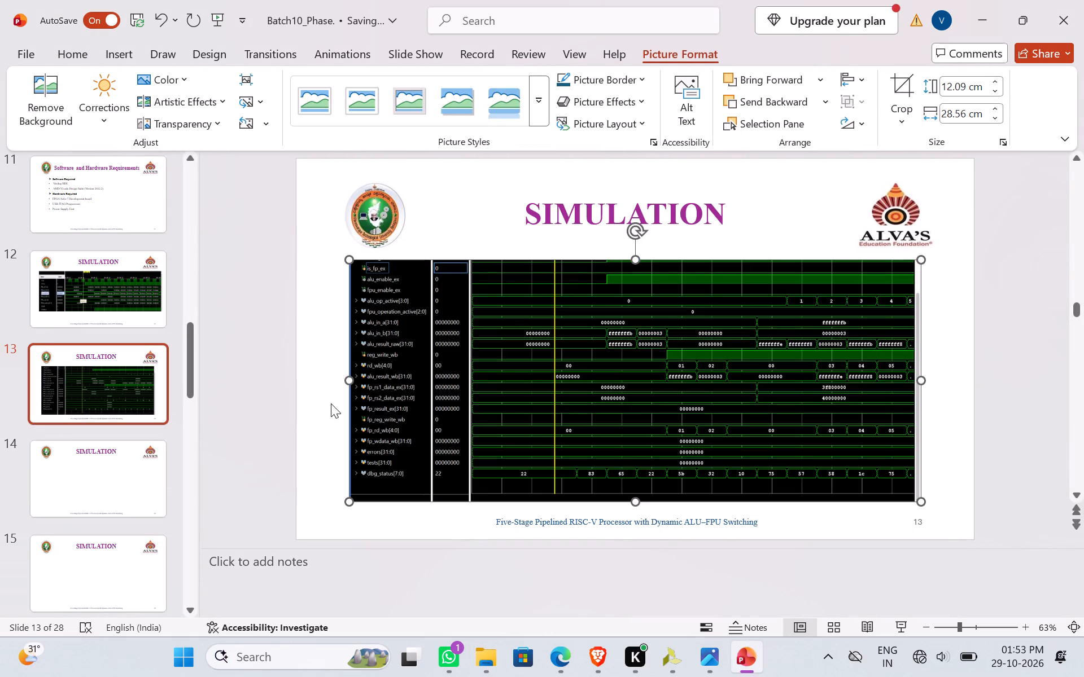
left_click(292, 421)
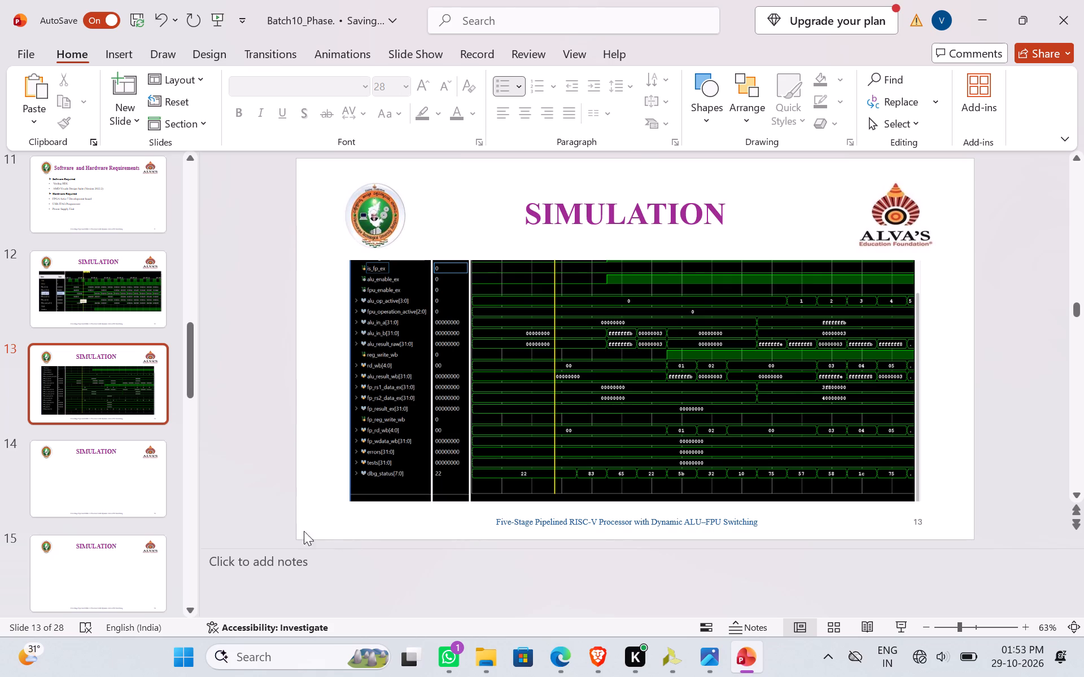
Select slide 14, and preview waveform images 02 and 03 from the waveform folder.
left_click(97, 472)
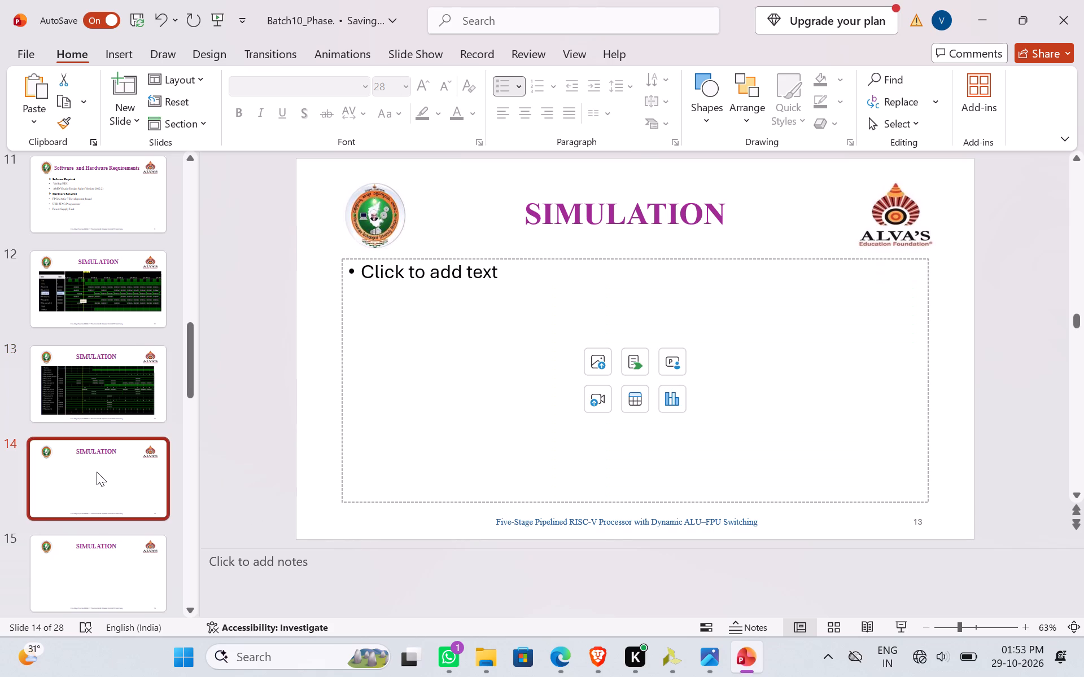
key("alt+Tab")
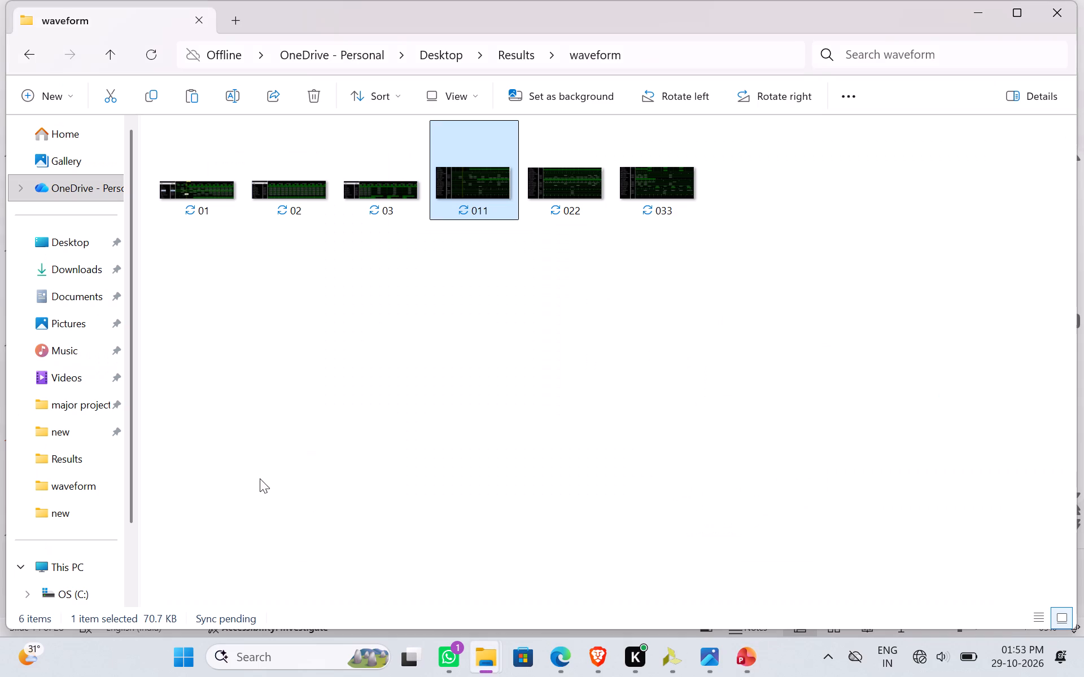
left_click(290, 178)
right_click(290, 178)
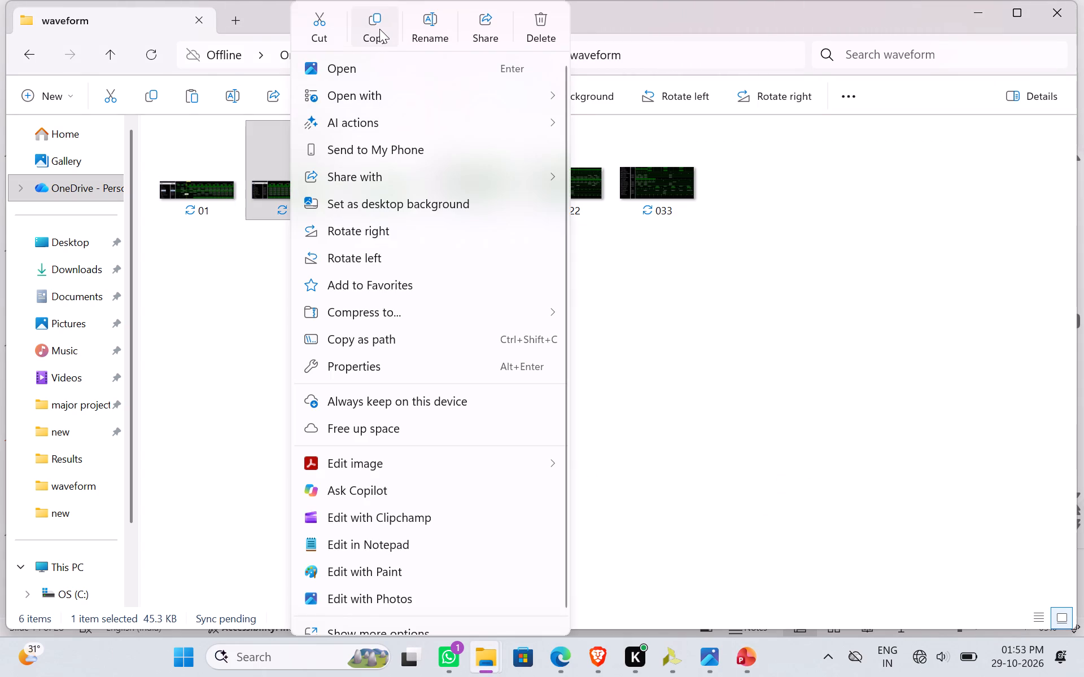
left_click(259, 317)
double_click(313, 144)
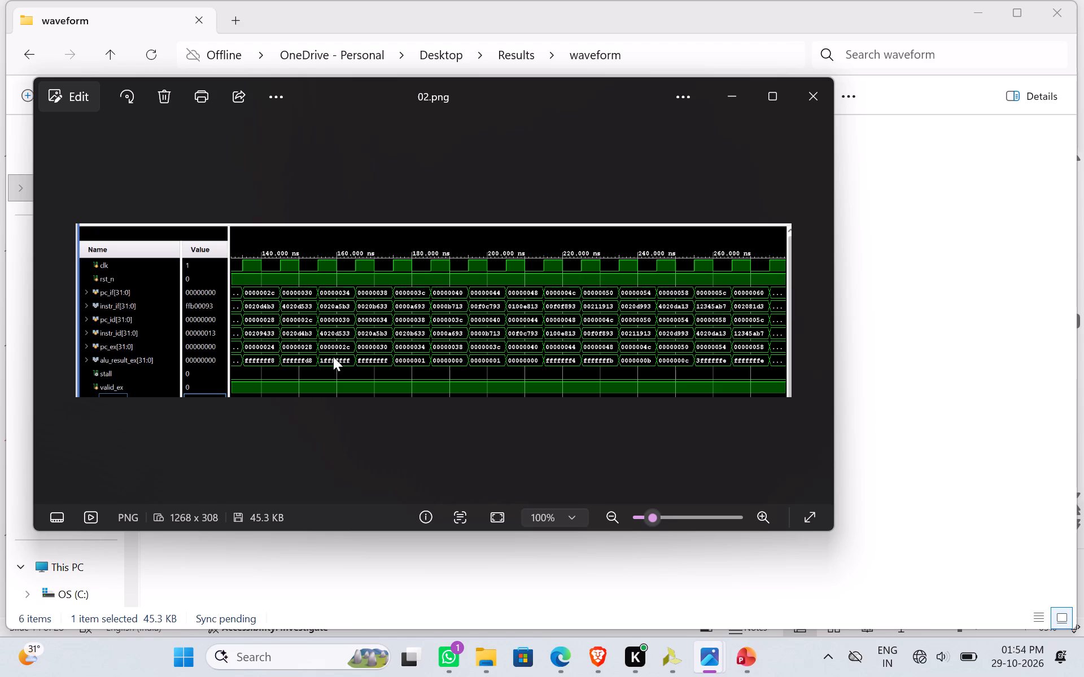
left_click(812, 309)
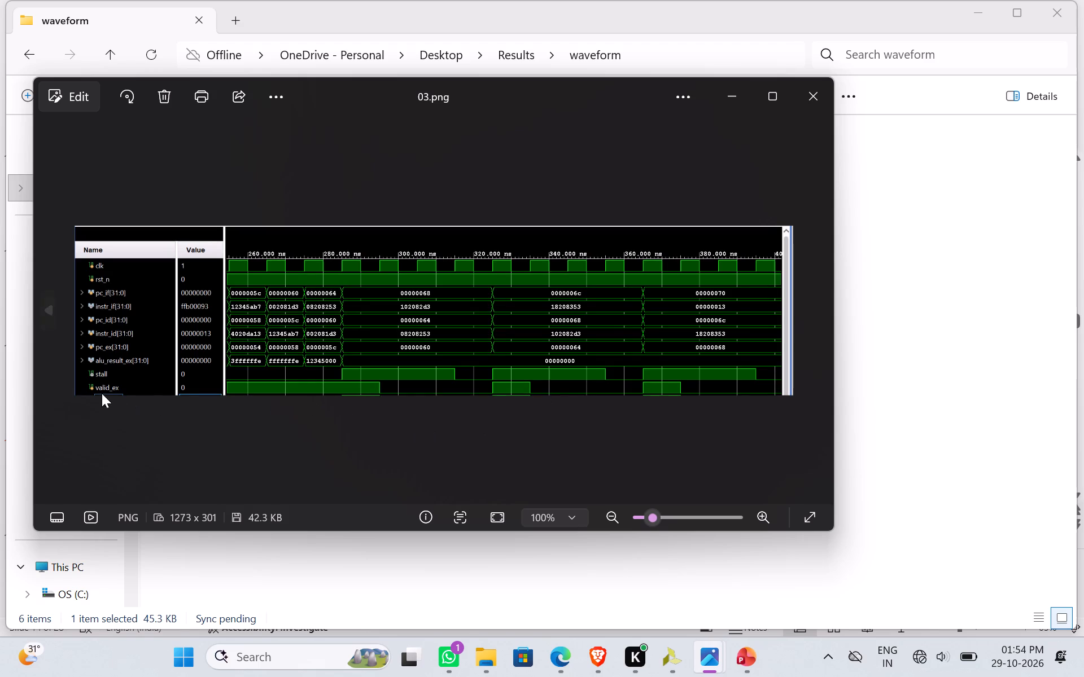
left_click(365, 373)
left_click(720, 104)
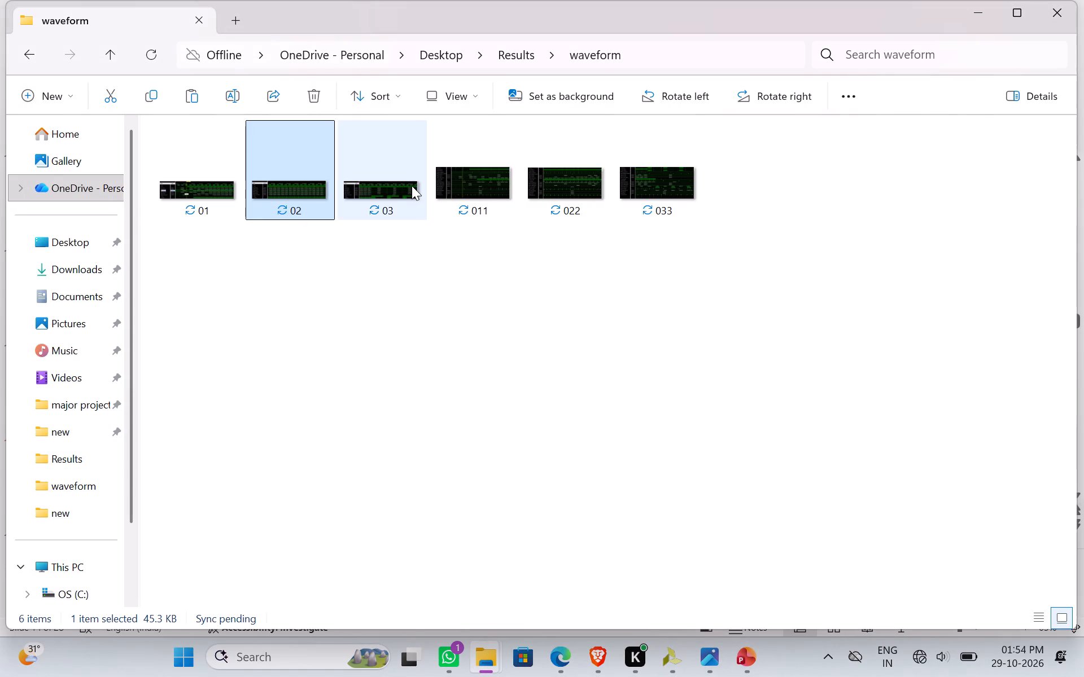
Copy image 03 from the waveform folder and paste it into the empty content area of SIMULATION slide 14.
left_click(412, 186)
key("ctrl+c")
key("alt+Tab")
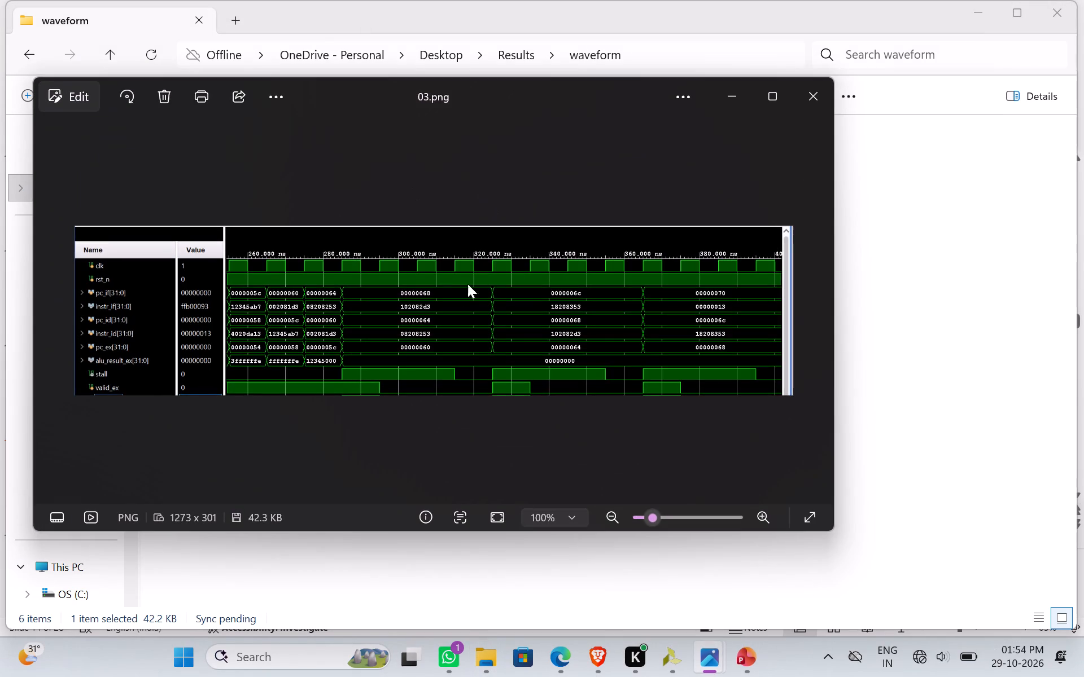
key("alt+Tab")
key("alt+Tab")
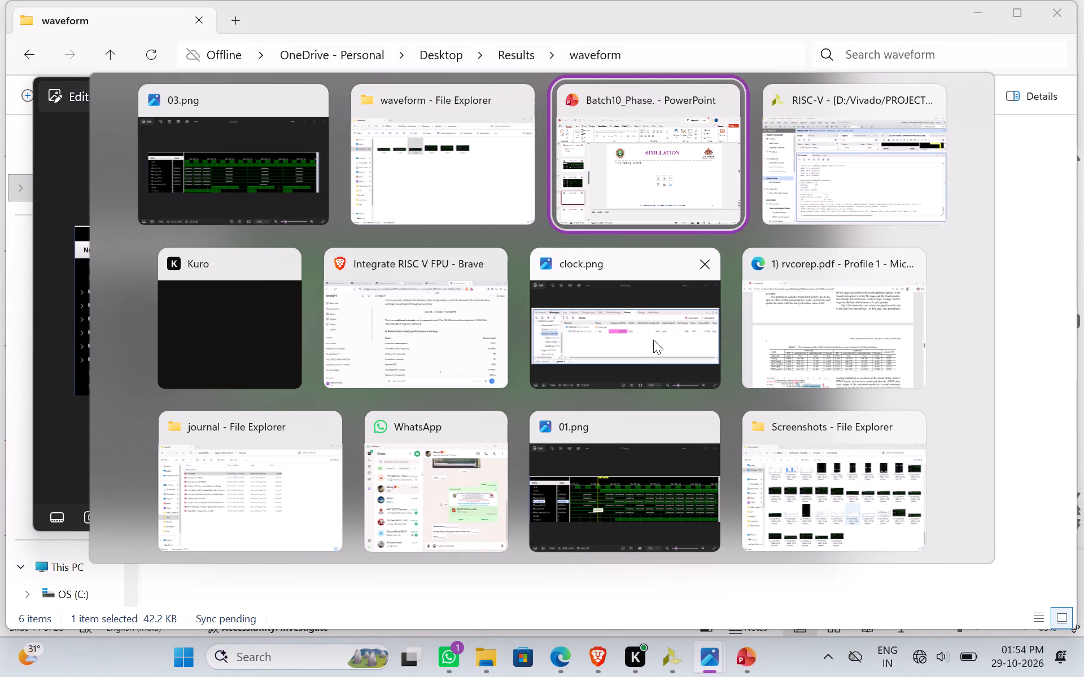
left_click(460, 364)
key("ctrl+v")
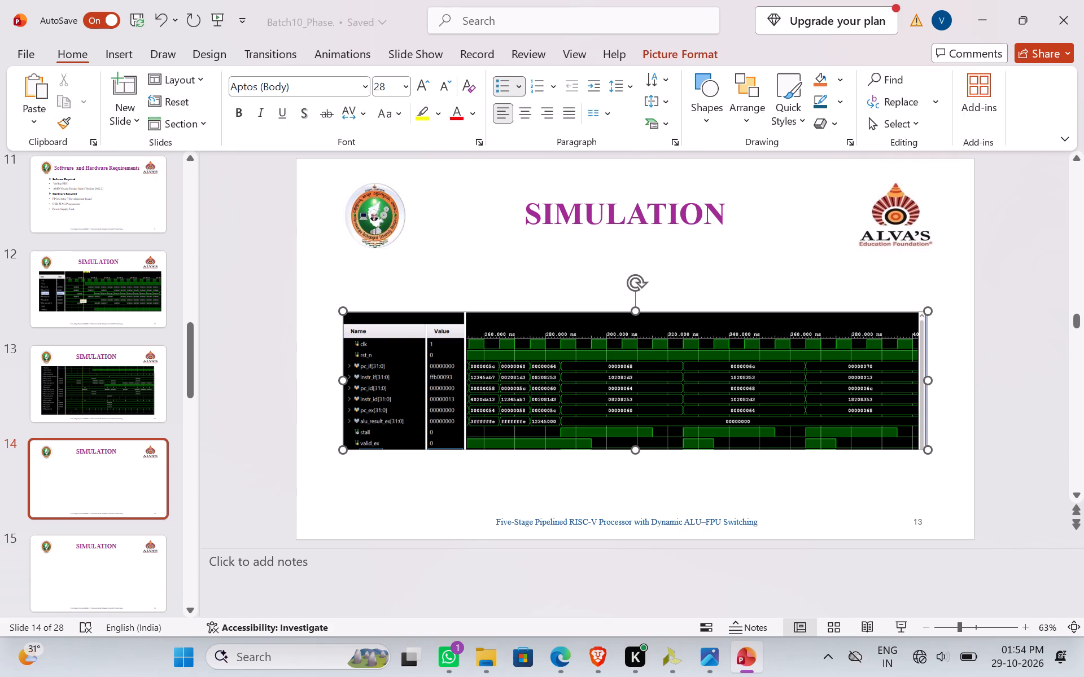
Copy image 033 from the waveform folder and paste it into the empty content area of SIMULATION slide 15.
scroll(92, 439, "down", 1)
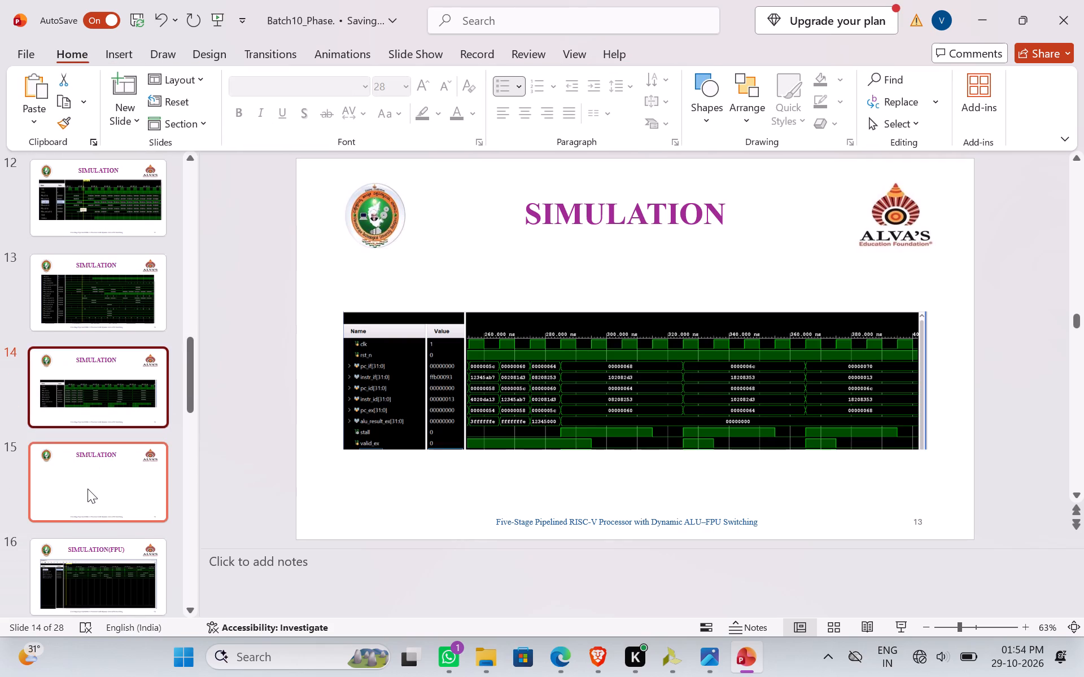
left_click(88, 489)
key("alt+Tab")
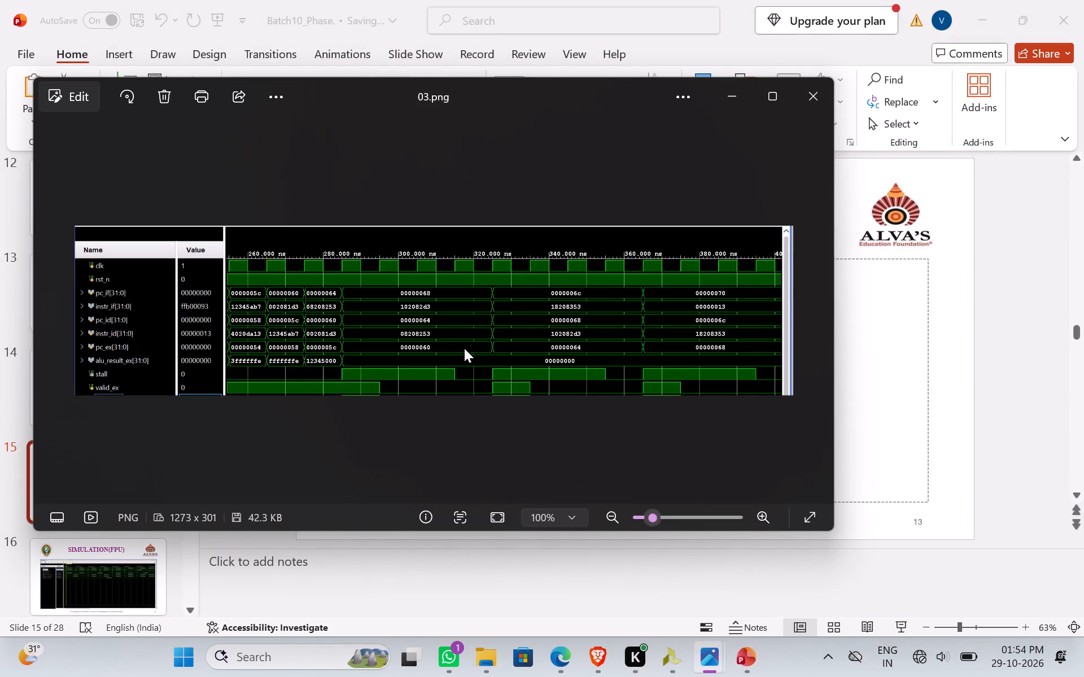
left_click(821, 113)
key("alt+Tab")
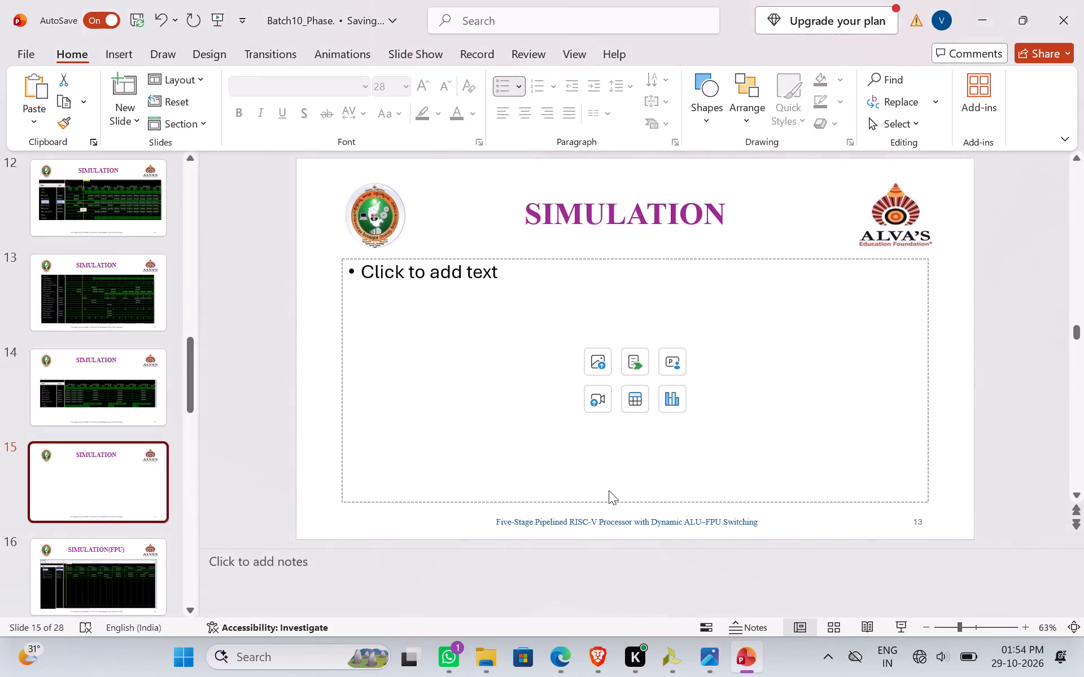
left_click(675, 183)
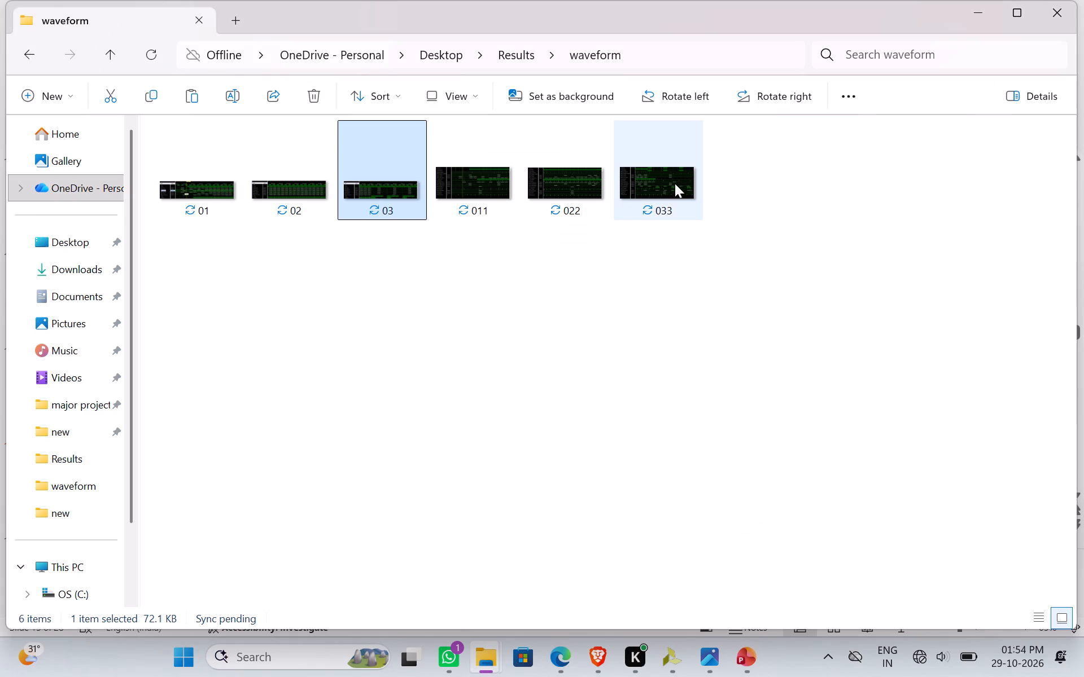
key("ctrl+c")
key("alt+Tab")
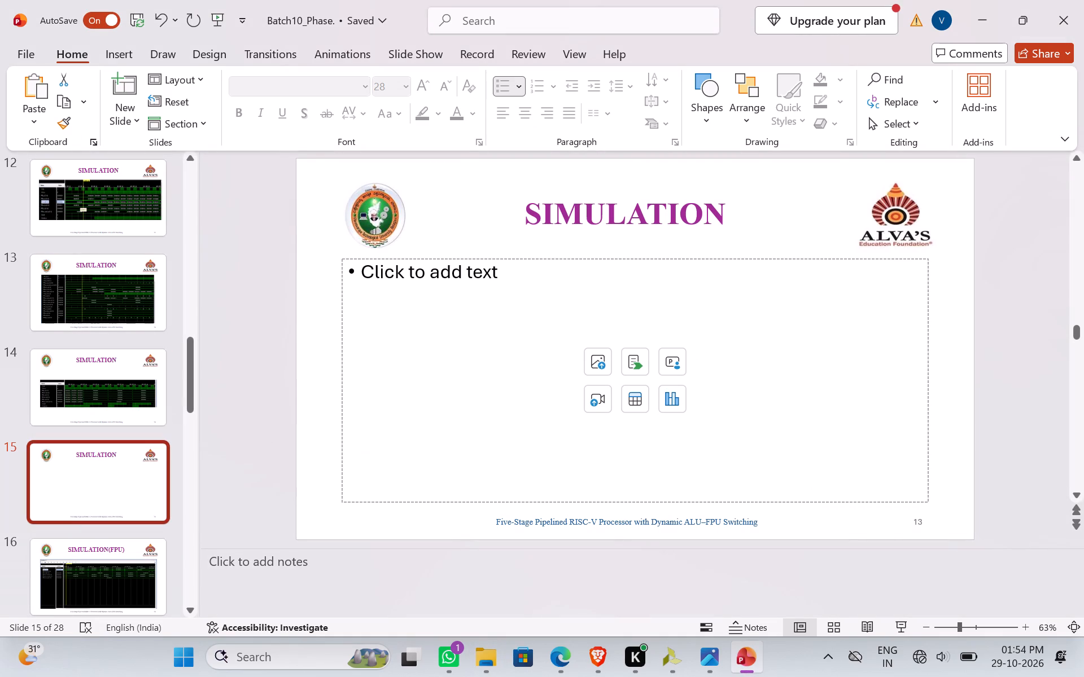
left_click(404, 433)
key("ctrl+v")
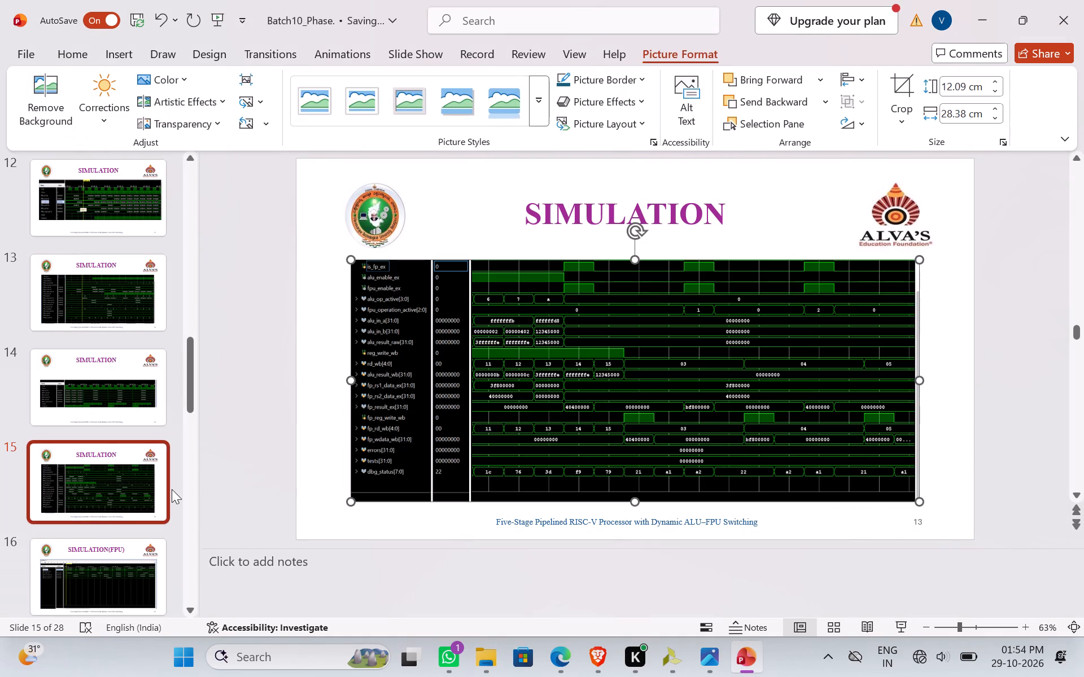
Delete the old SIMULATION(FPU) slide that follows slide 15.
scroll(172, 489, "down", 1)
left_click(94, 302)
key("Delete")
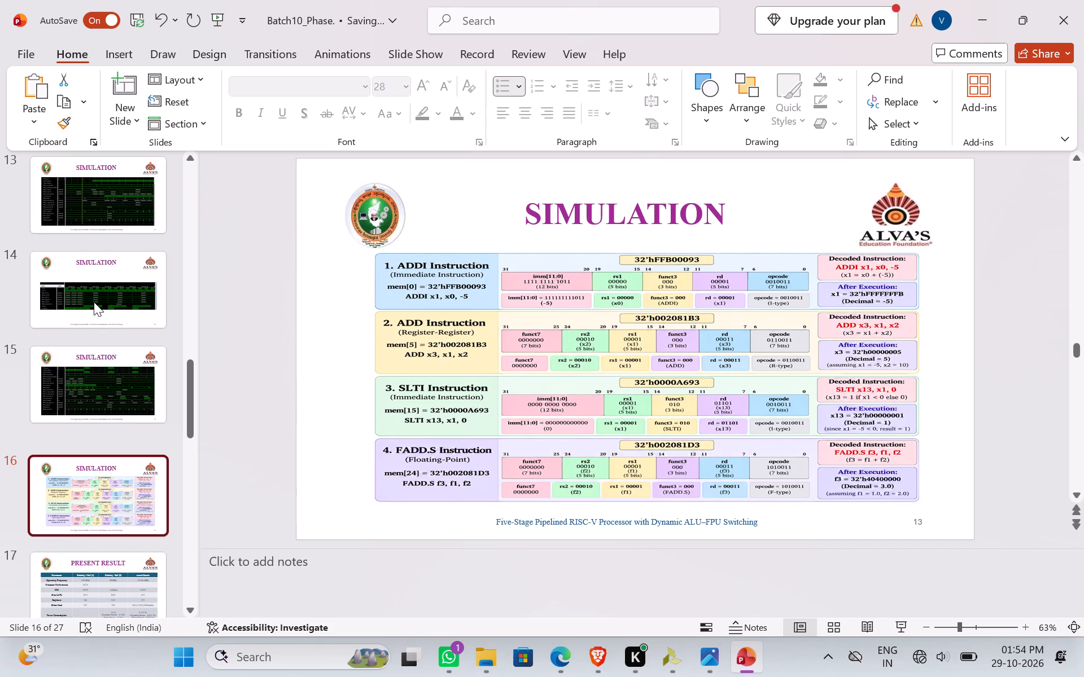
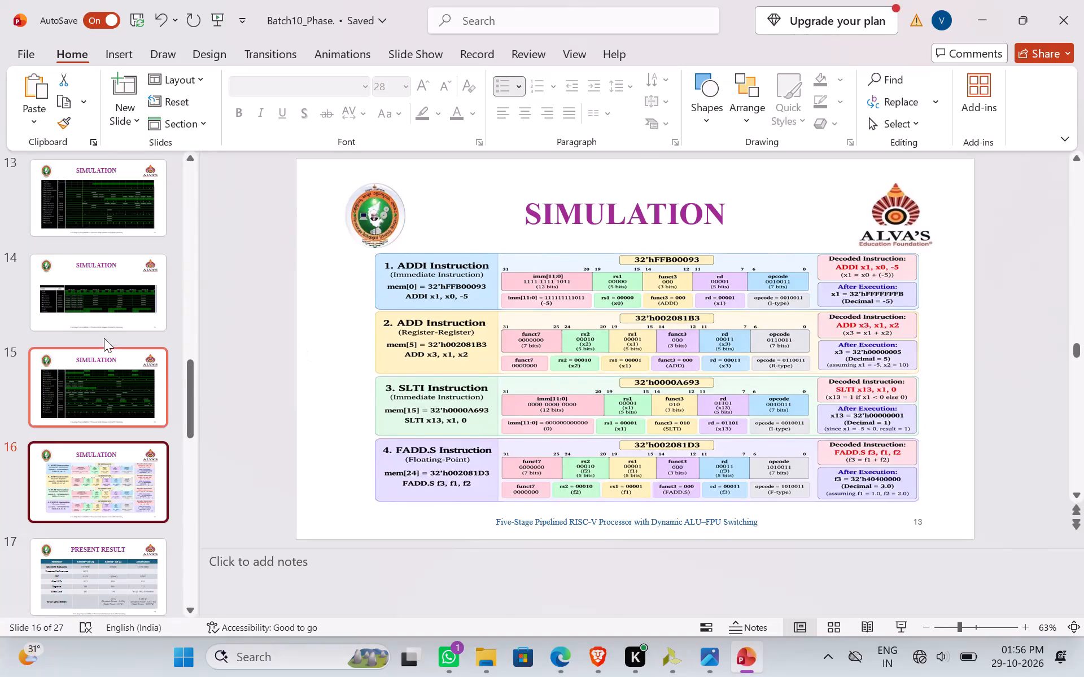
Clear all cell contents of the Slices Used row in the PRESENT RESULT table on slide 17.
left_click(118, 424)
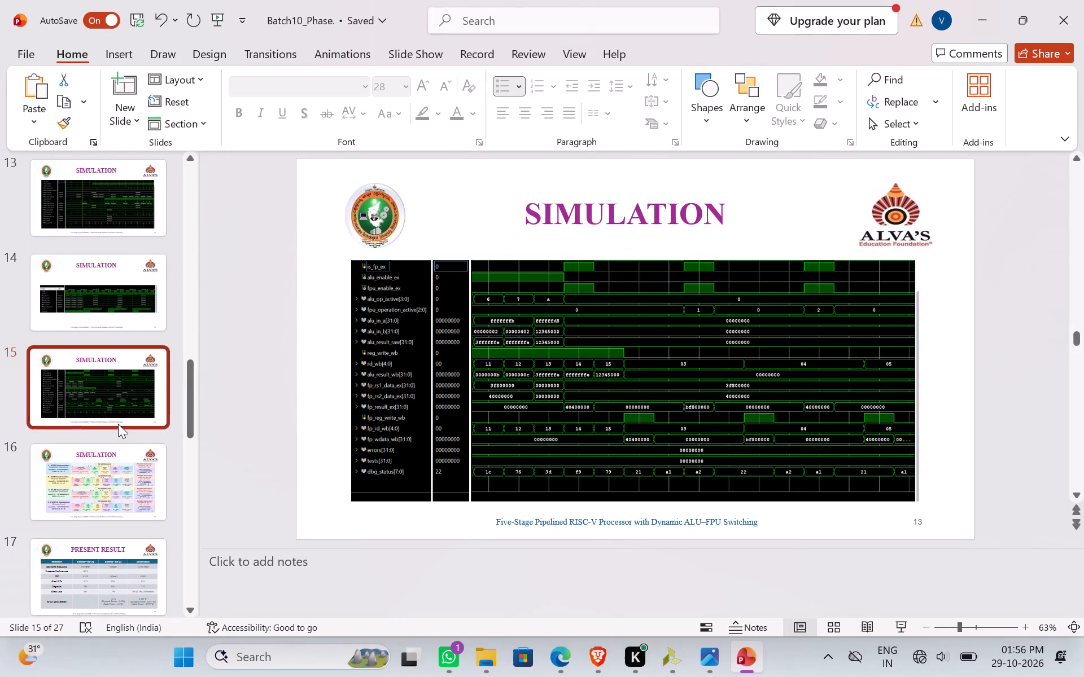
left_click(118, 512)
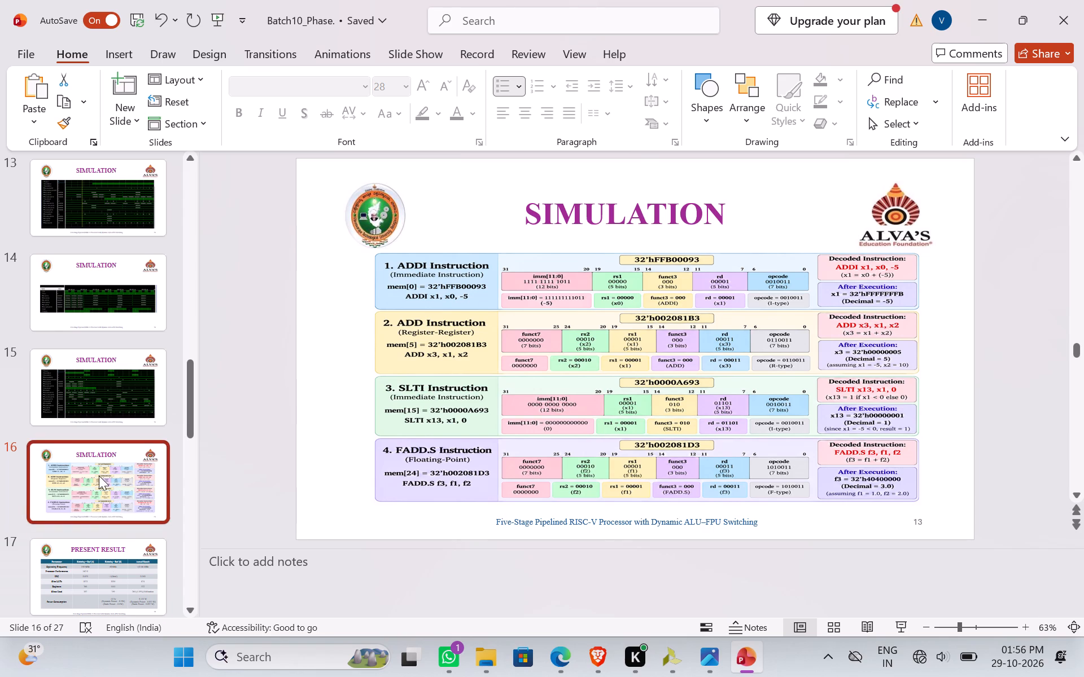
scroll(99, 476, "down", 1)
left_click(129, 396)
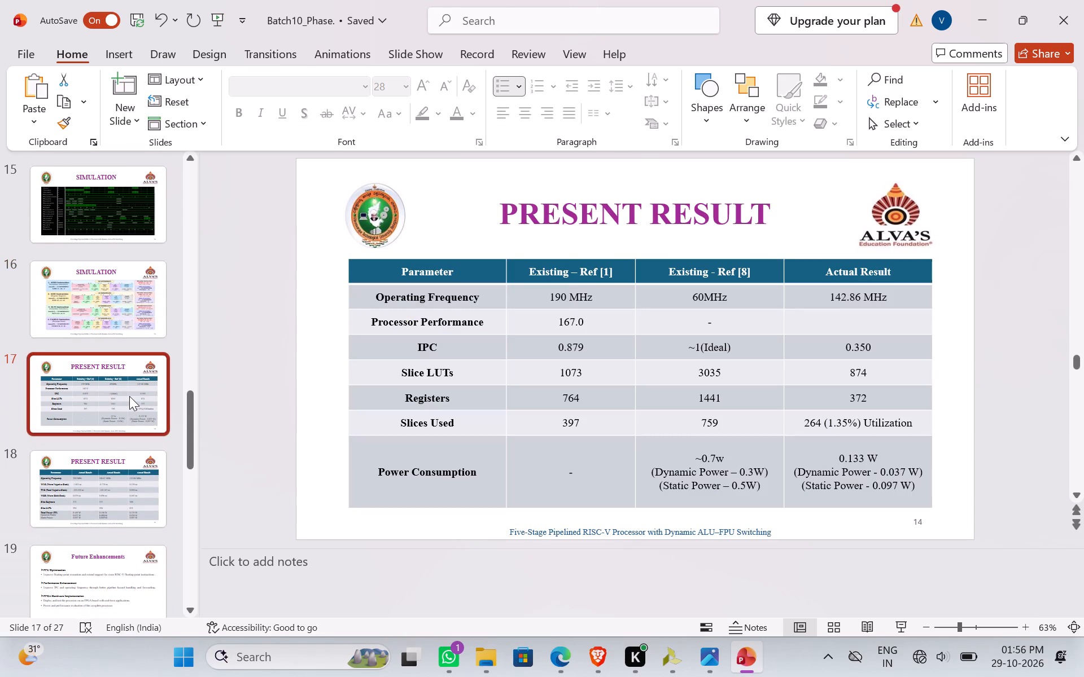
left_click(874, 372)
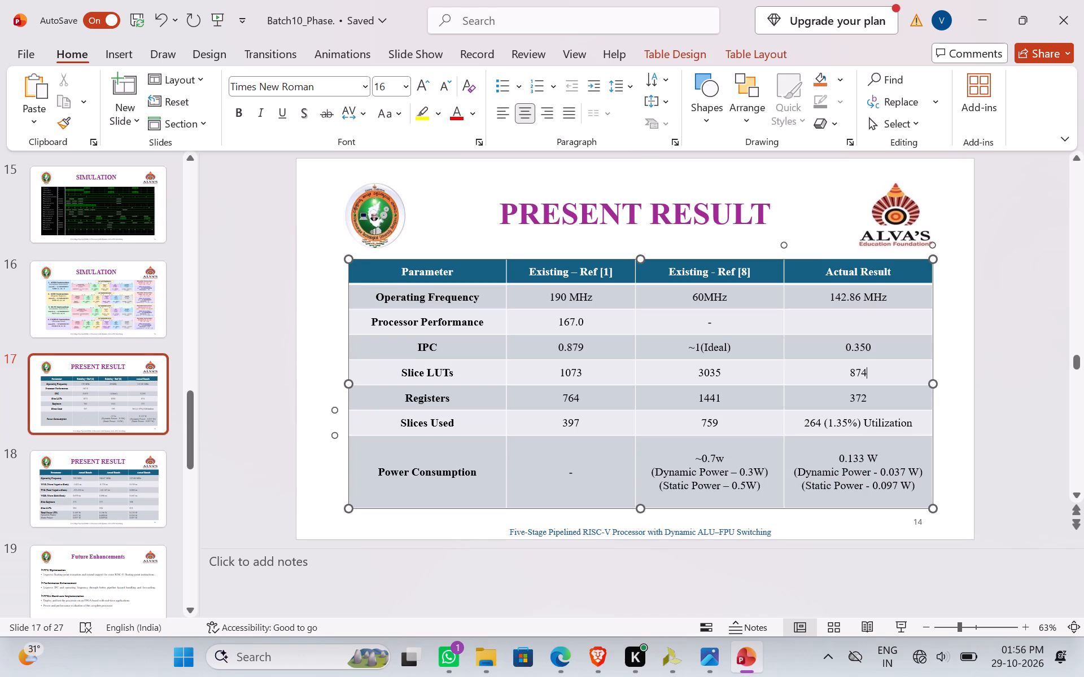
left_click(815, 420)
left_click(364, 423)
left_click(364, 423)
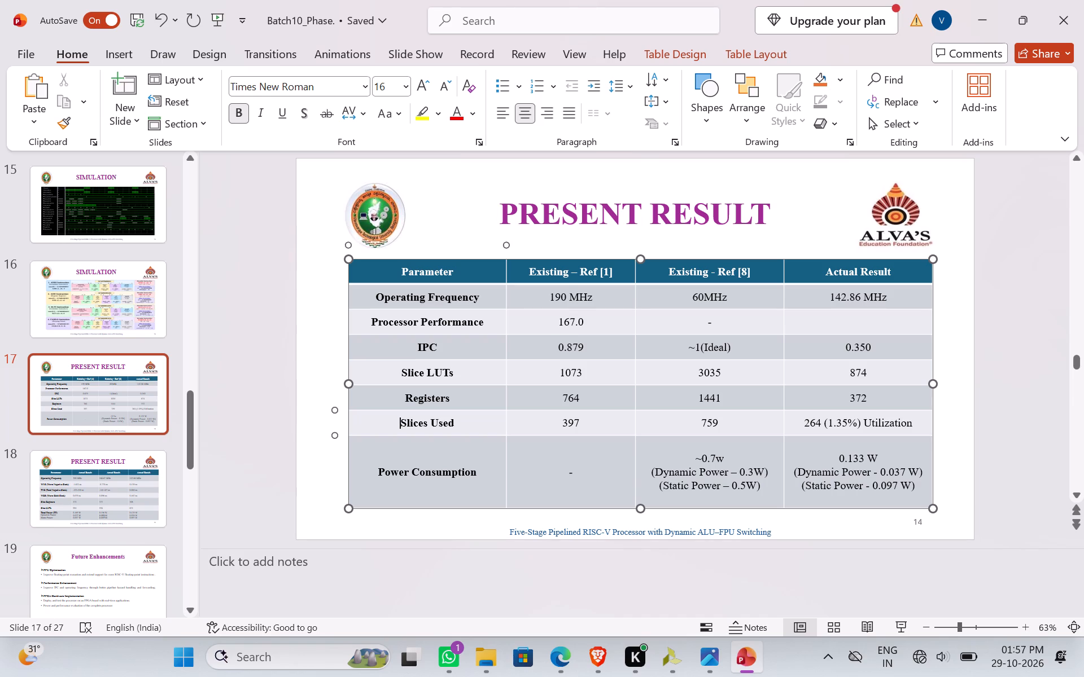
left_click(353, 420)
left_click_drag(352, 422, 831, 418)
key("Delete")
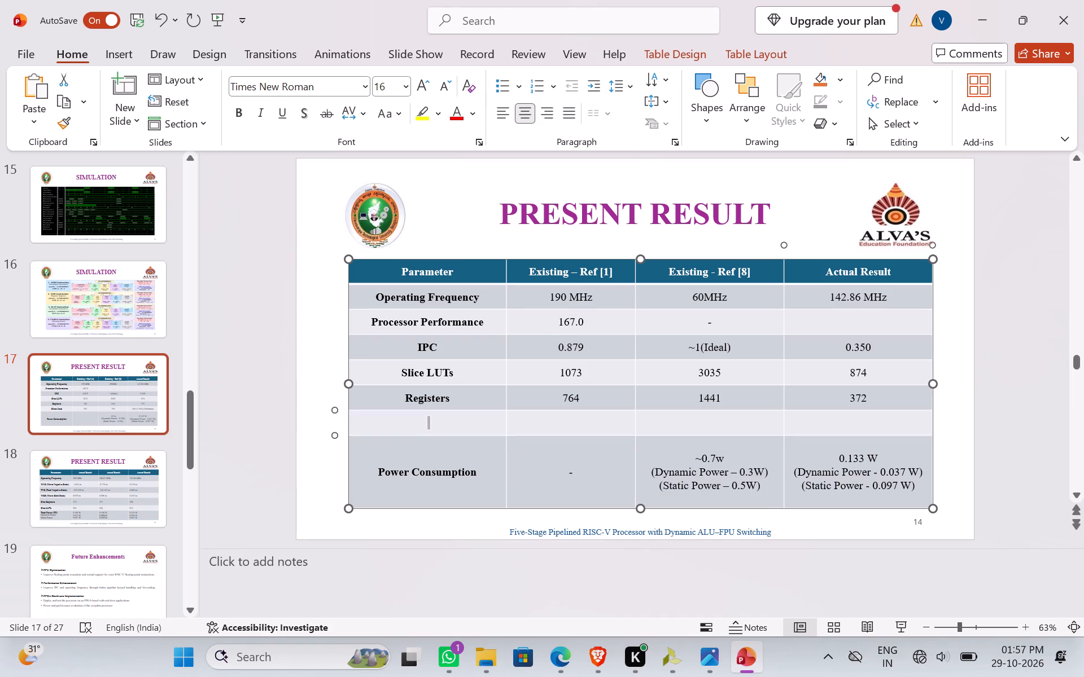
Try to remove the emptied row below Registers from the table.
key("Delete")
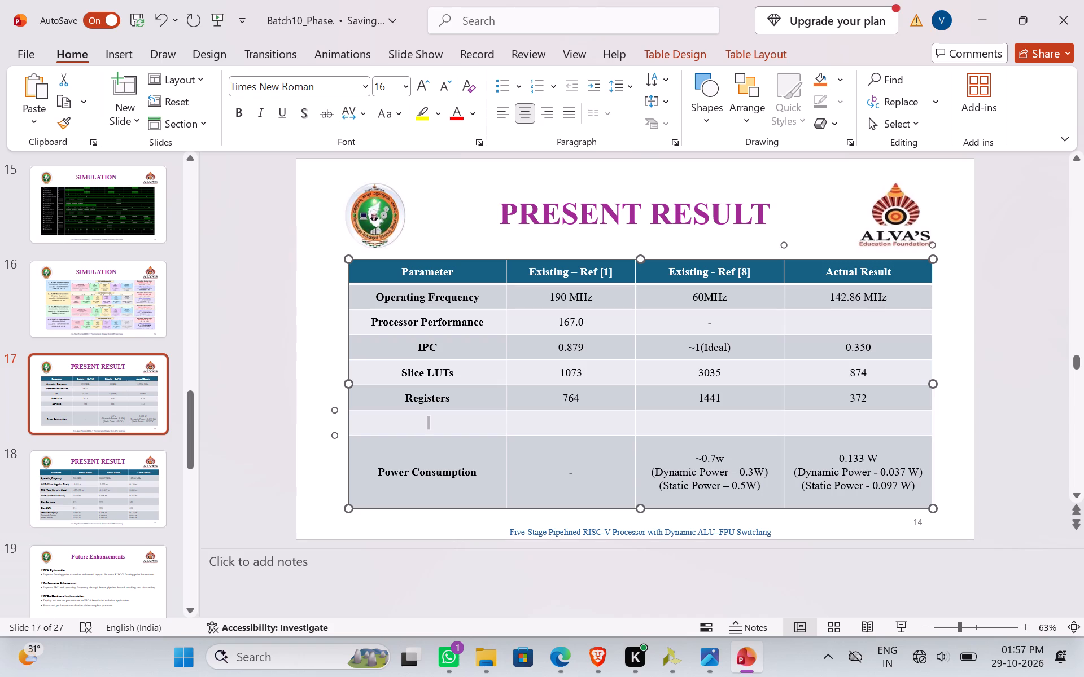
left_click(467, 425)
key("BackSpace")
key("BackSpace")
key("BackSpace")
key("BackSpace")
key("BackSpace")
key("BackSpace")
Shrink the empty row between Registers and Power Consumption to its minimum height.
left_click_drag(394, 438, 400, 408)
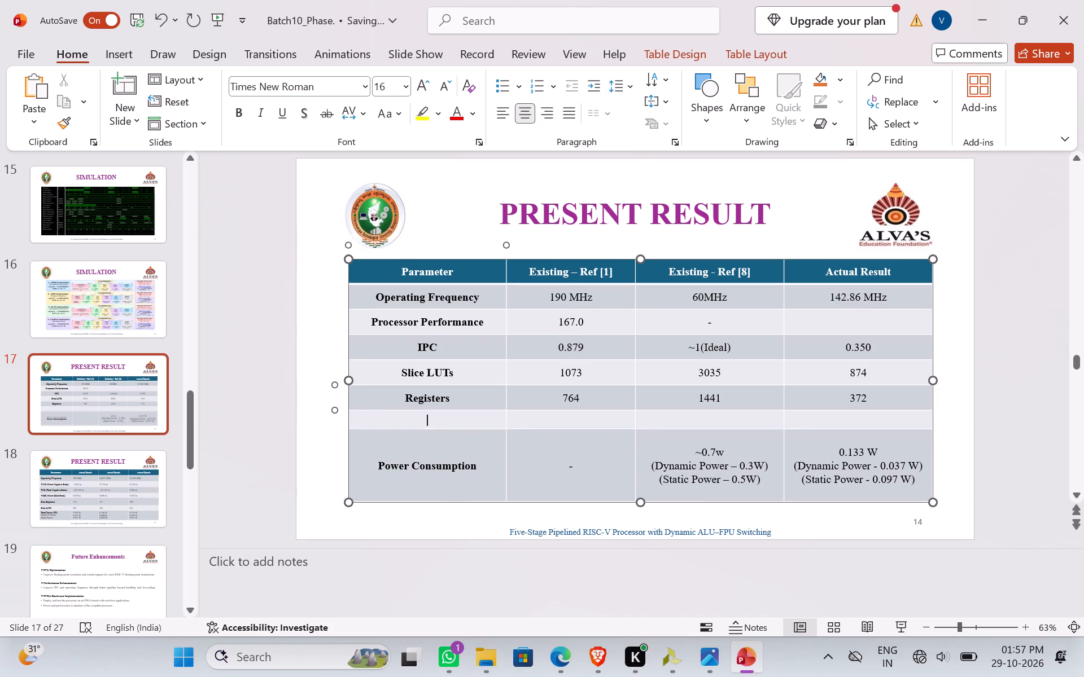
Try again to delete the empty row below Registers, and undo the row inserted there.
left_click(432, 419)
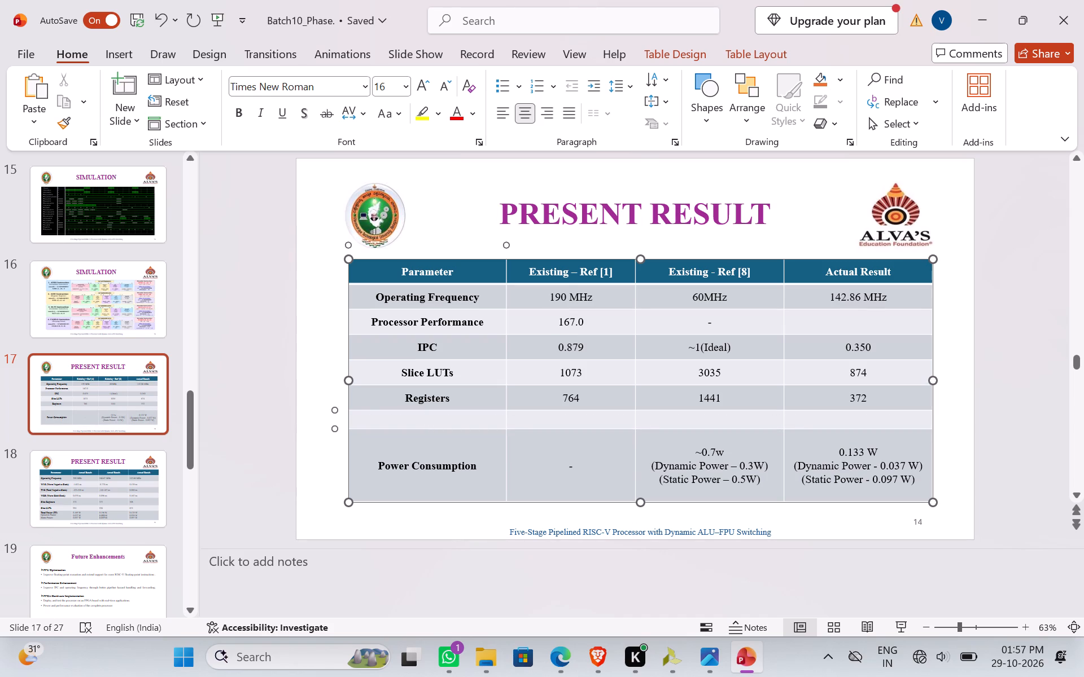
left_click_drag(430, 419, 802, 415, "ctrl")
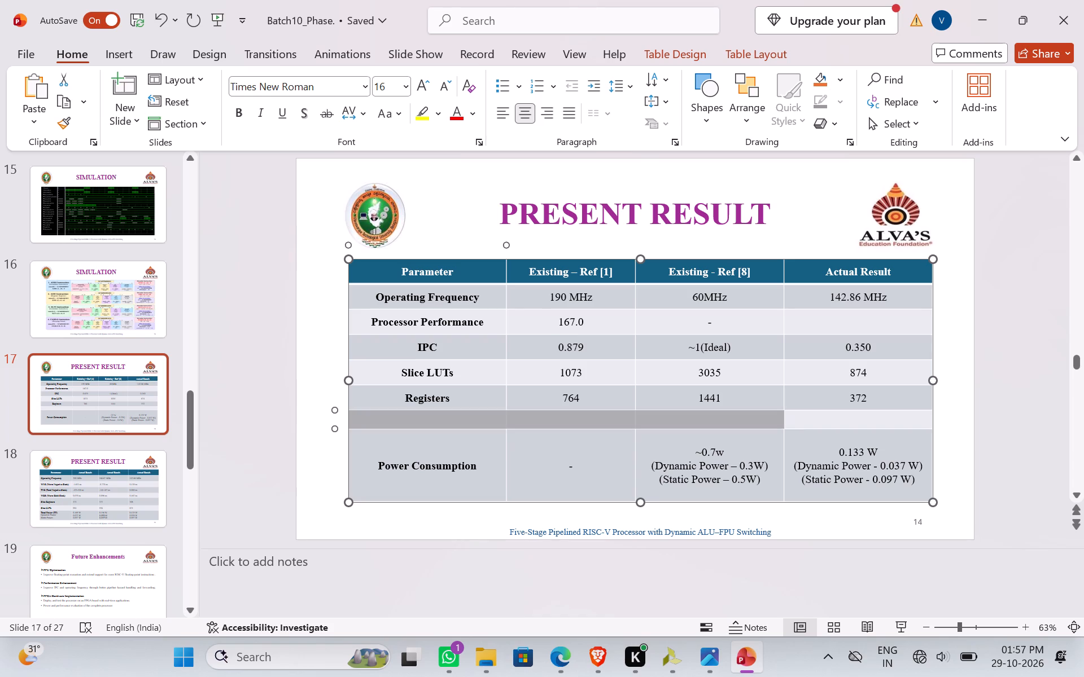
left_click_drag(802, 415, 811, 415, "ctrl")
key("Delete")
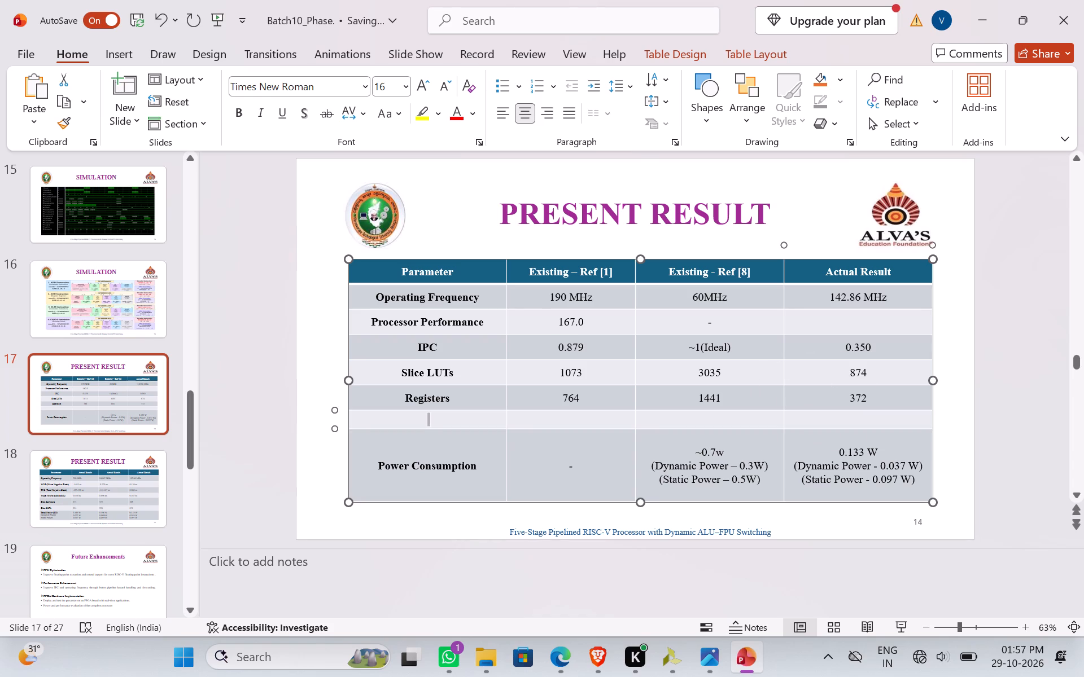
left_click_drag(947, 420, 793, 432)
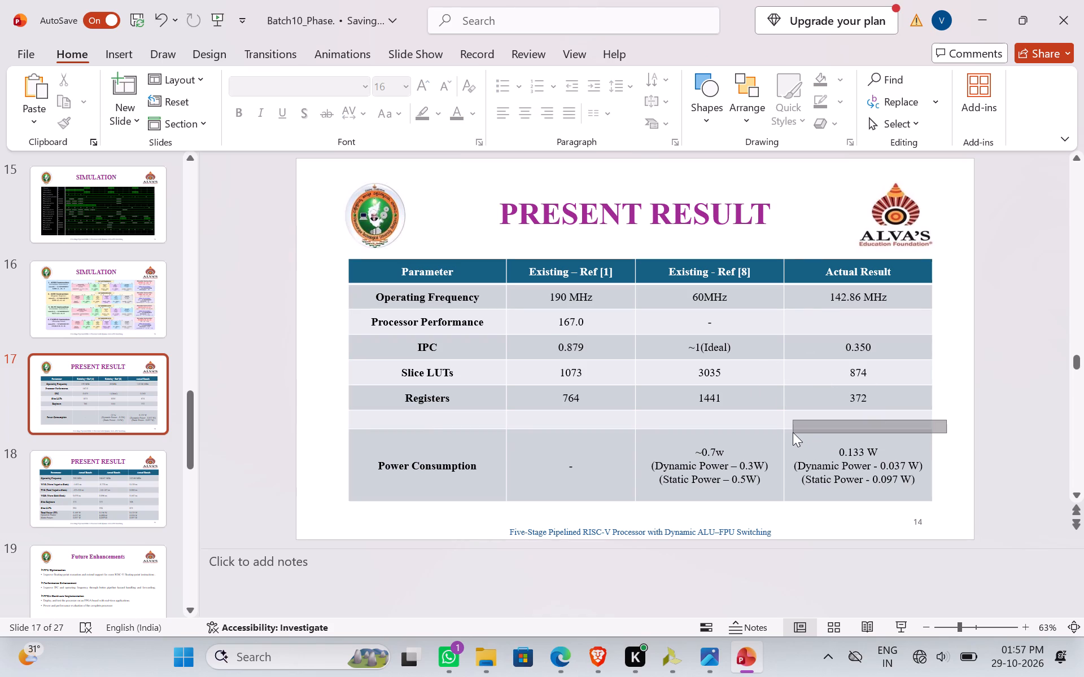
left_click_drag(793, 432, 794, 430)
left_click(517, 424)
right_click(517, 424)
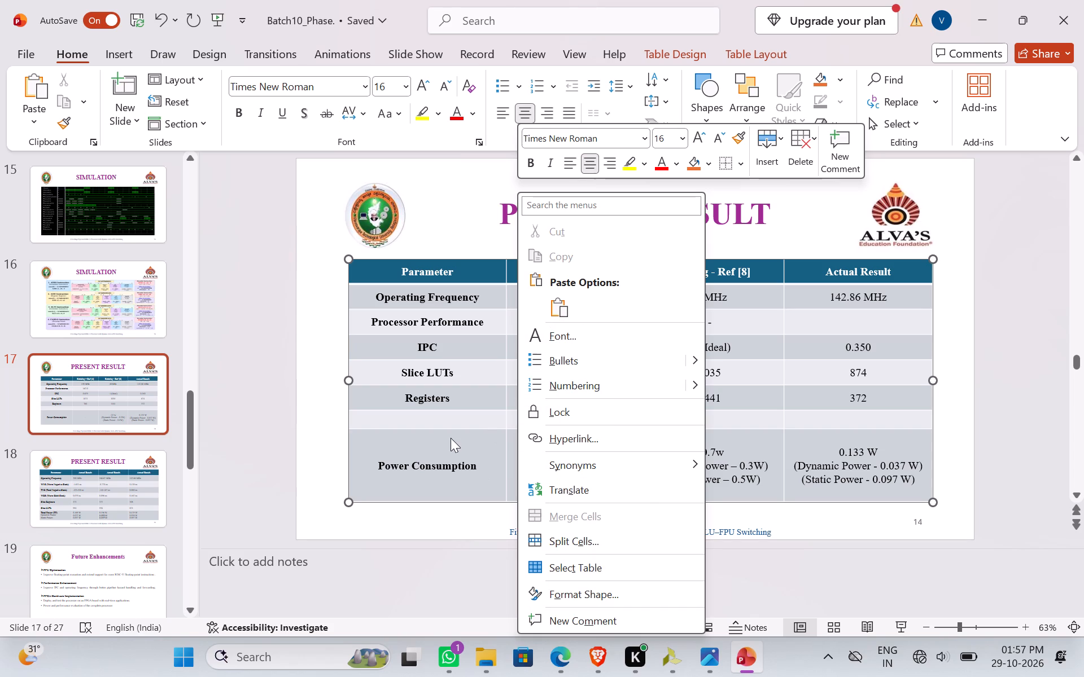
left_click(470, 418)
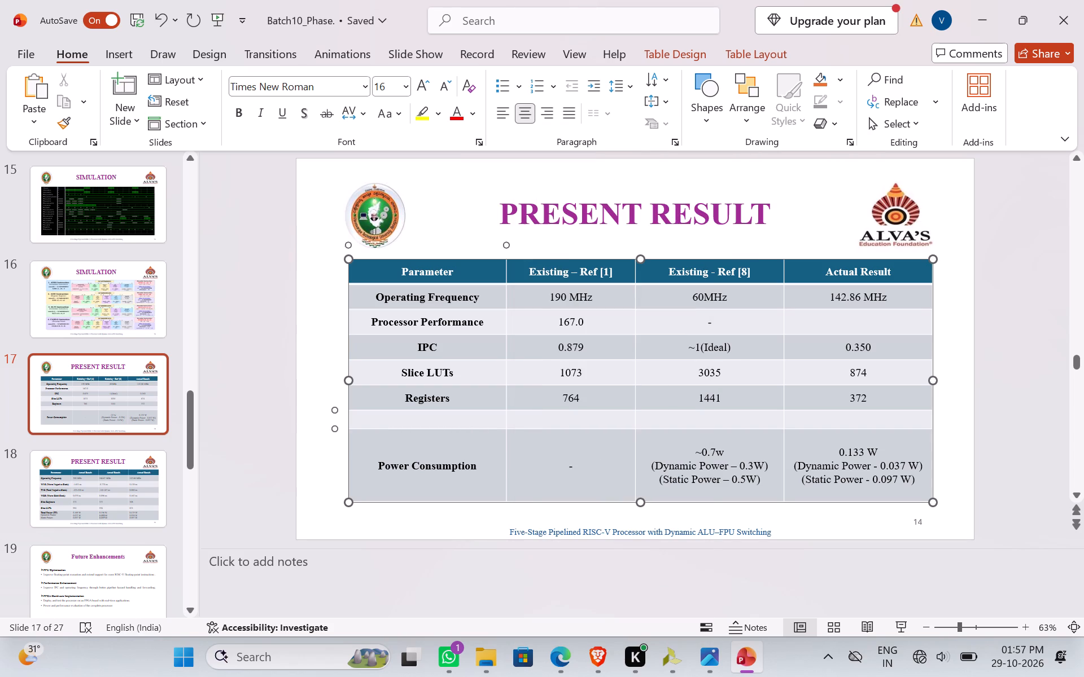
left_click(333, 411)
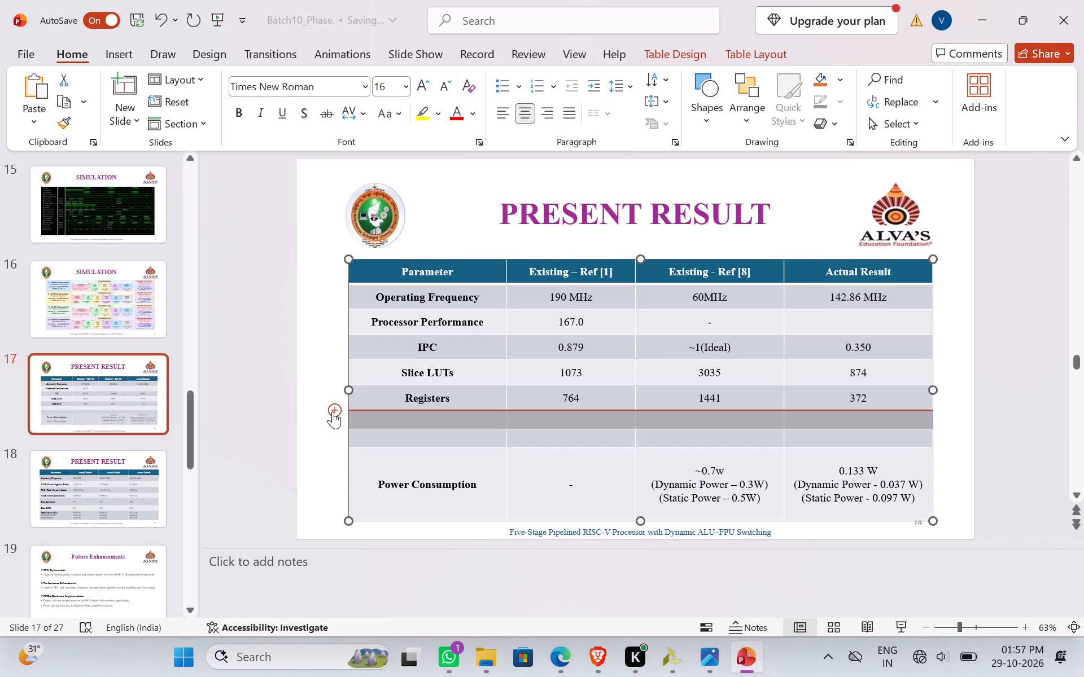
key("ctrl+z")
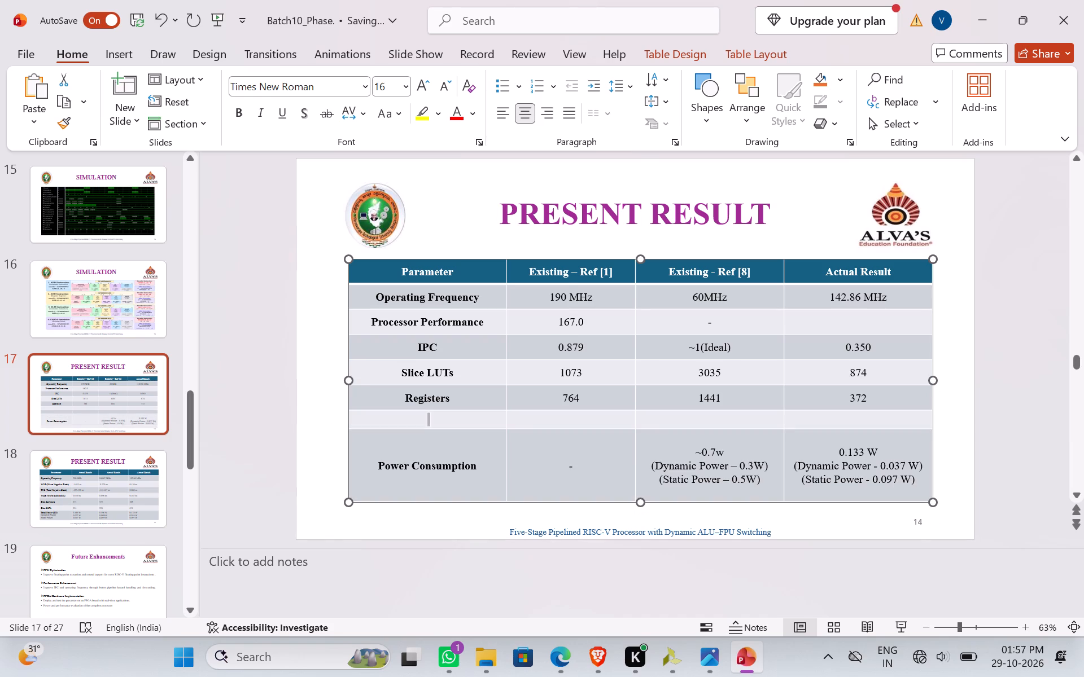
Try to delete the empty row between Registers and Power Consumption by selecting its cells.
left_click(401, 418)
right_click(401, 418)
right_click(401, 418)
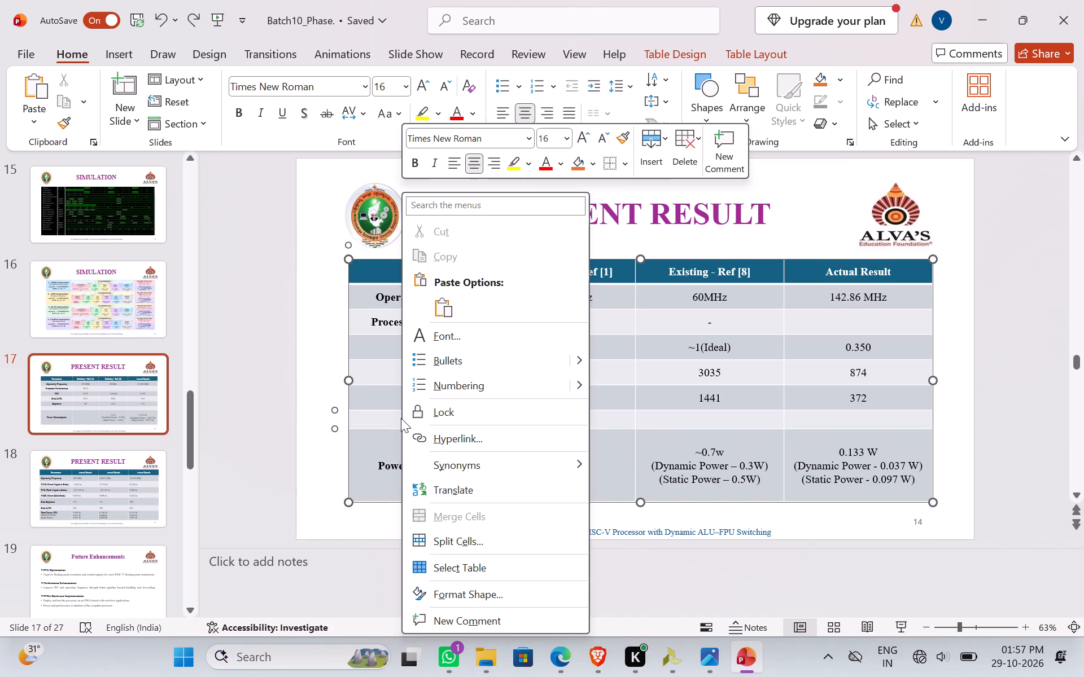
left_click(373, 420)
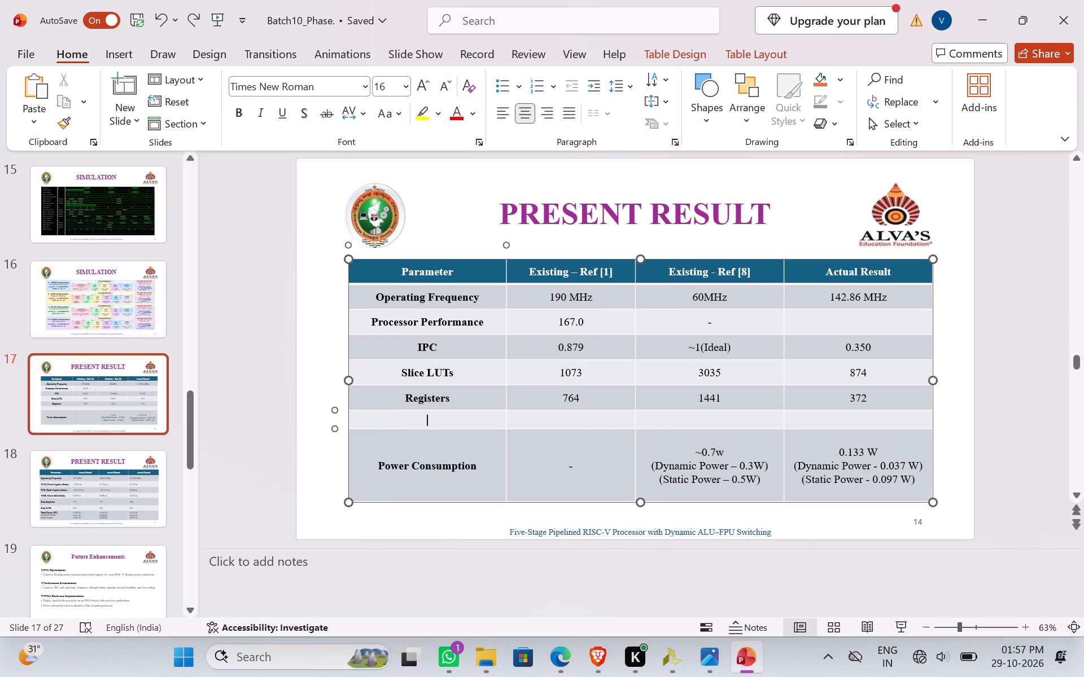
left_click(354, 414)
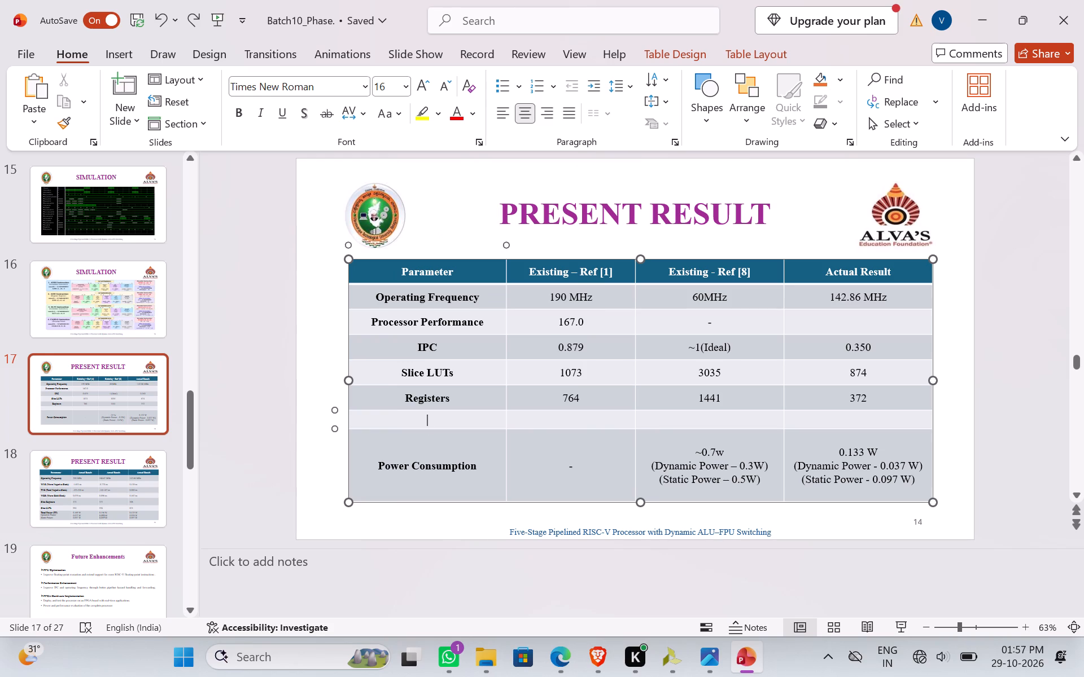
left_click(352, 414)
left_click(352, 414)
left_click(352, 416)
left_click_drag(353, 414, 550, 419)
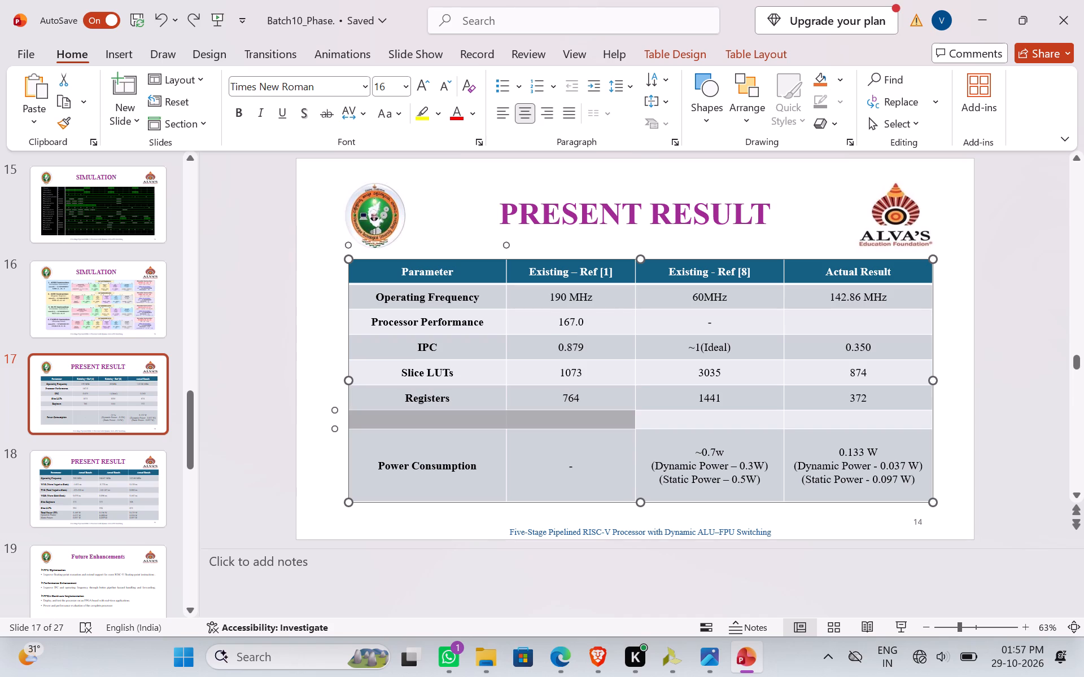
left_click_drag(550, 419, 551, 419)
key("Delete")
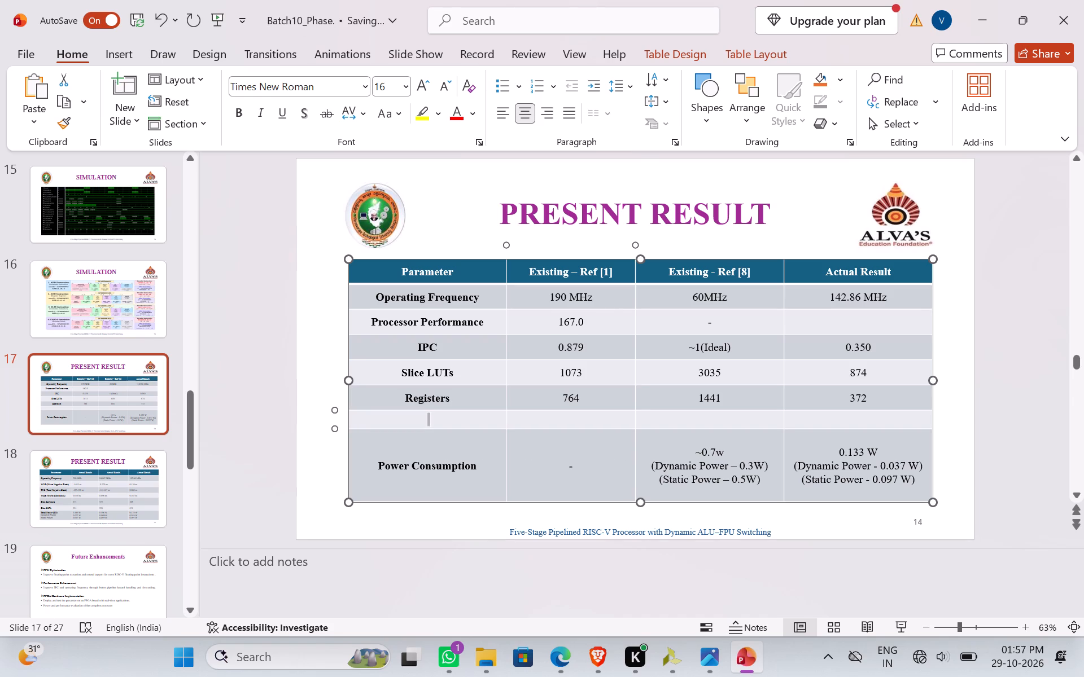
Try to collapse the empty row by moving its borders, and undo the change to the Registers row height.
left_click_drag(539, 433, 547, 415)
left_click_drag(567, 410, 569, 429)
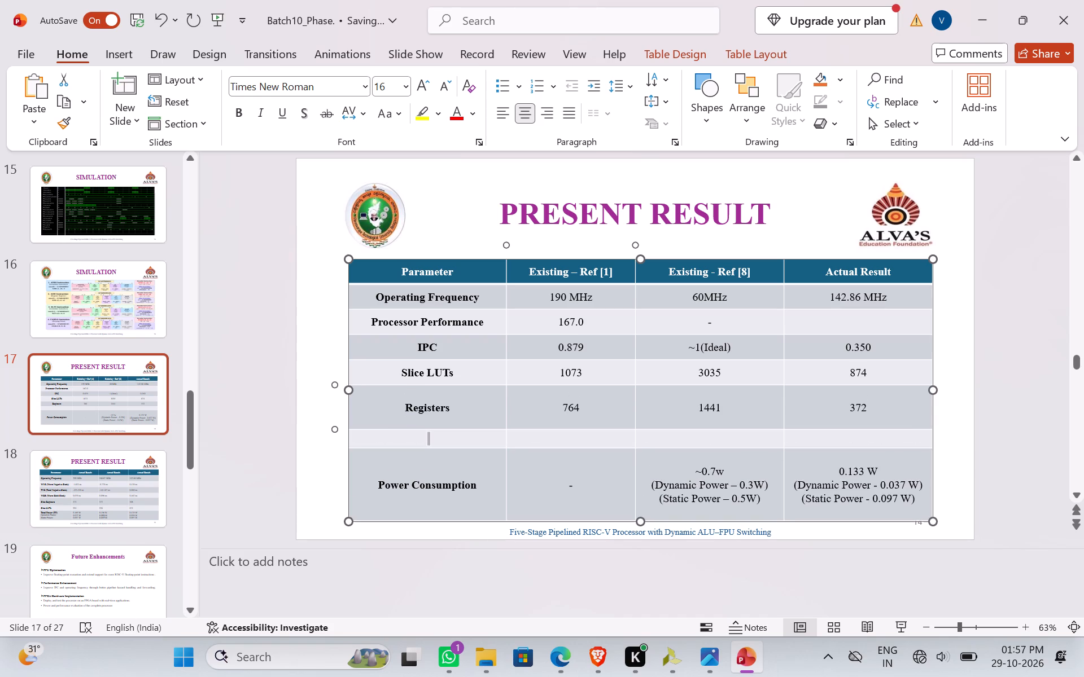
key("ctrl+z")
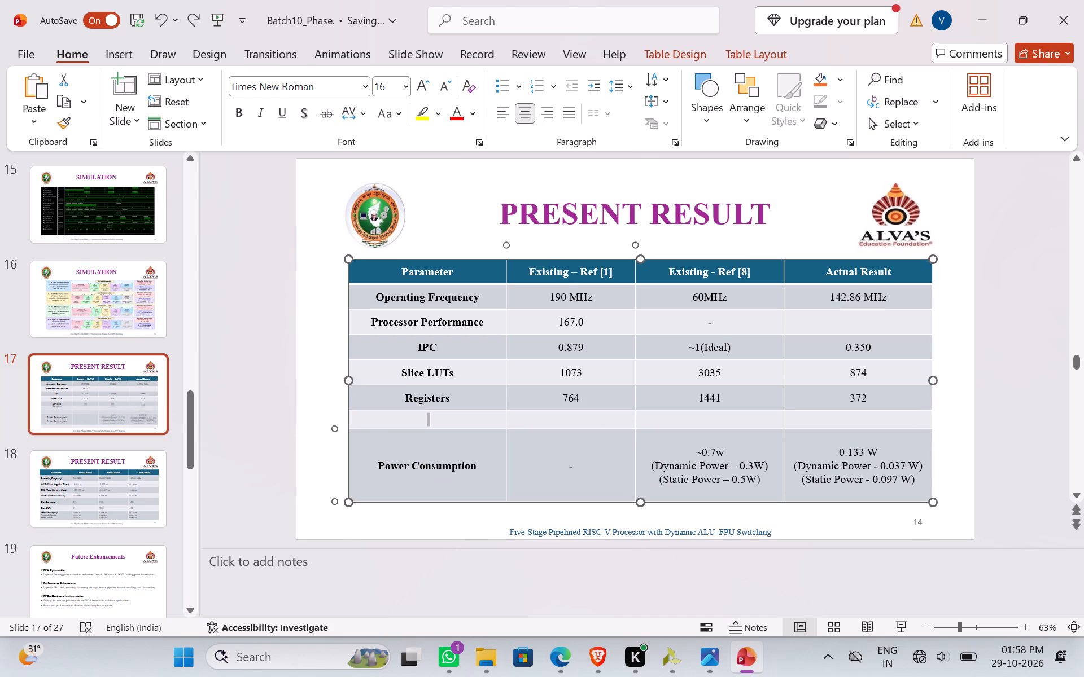
Delete the digits after the decimal point of the total power in the Power Consumption row's Actual Result cell.
left_click(648, 468)
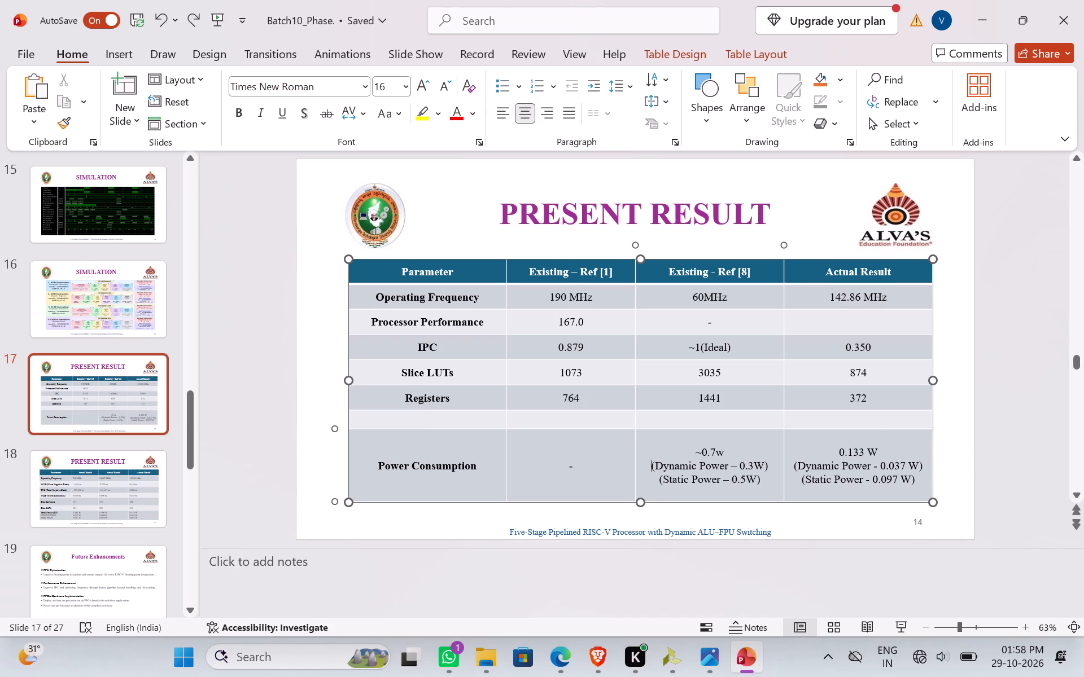
left_click(724, 450)
left_click(904, 463)
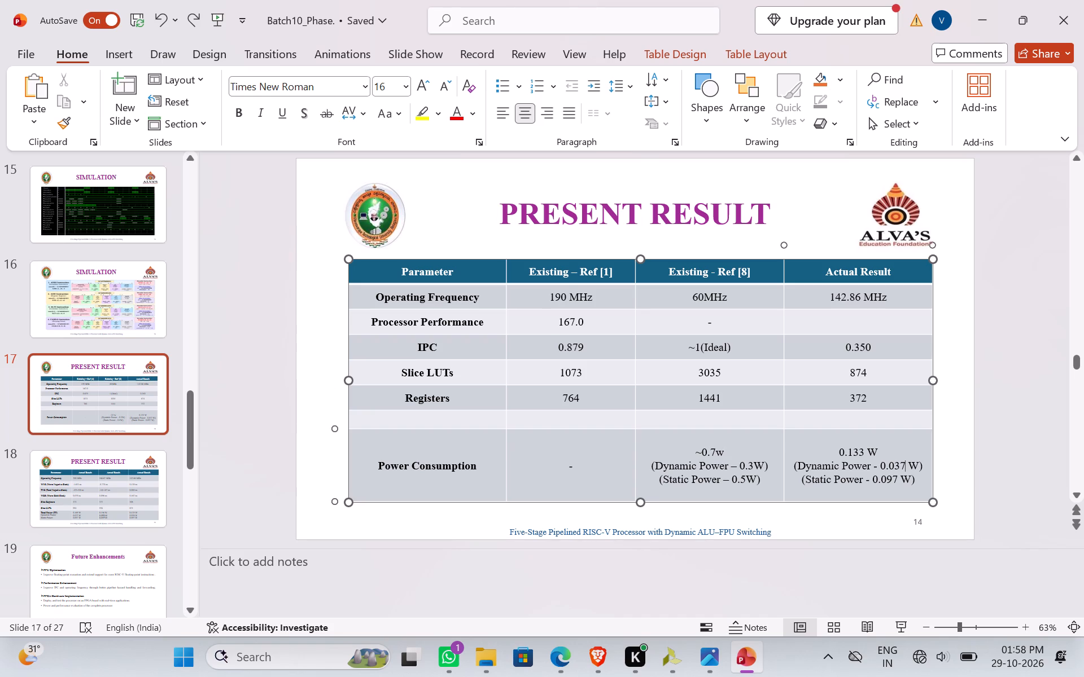
left_click(874, 448)
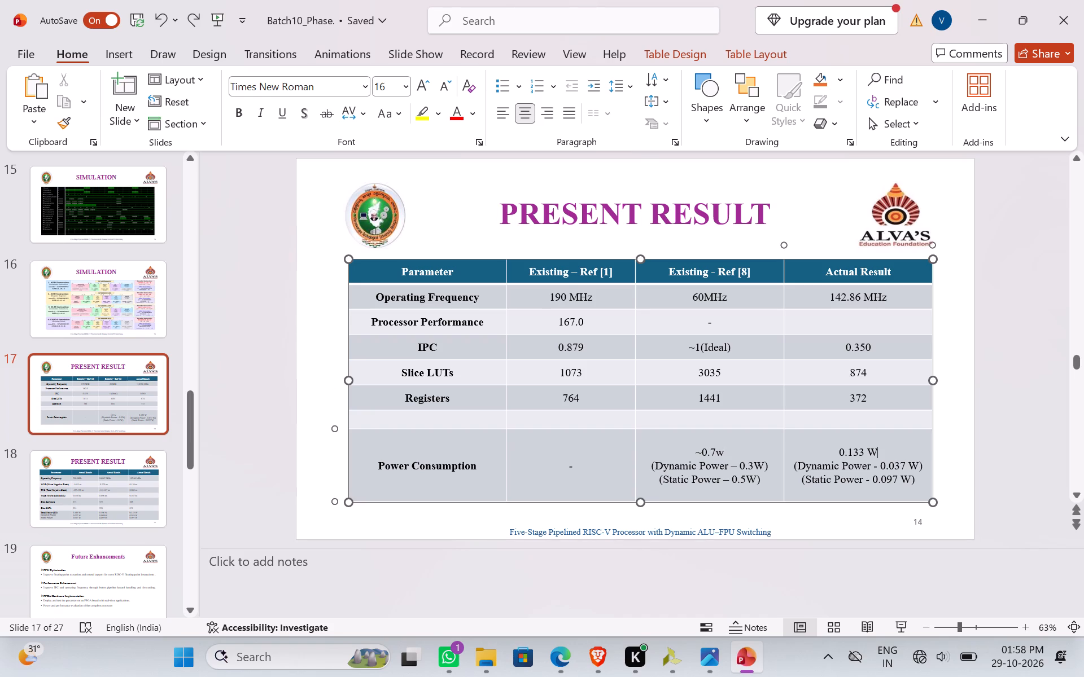
left_click(864, 451)
key("BackSpace")
key("BackSpace")
key("BackSpace")
Switch to File Explorer and open the POWER REPO image from the Results folder to look up the power figures.
key("alt+Tab")
key("alt+Tab")
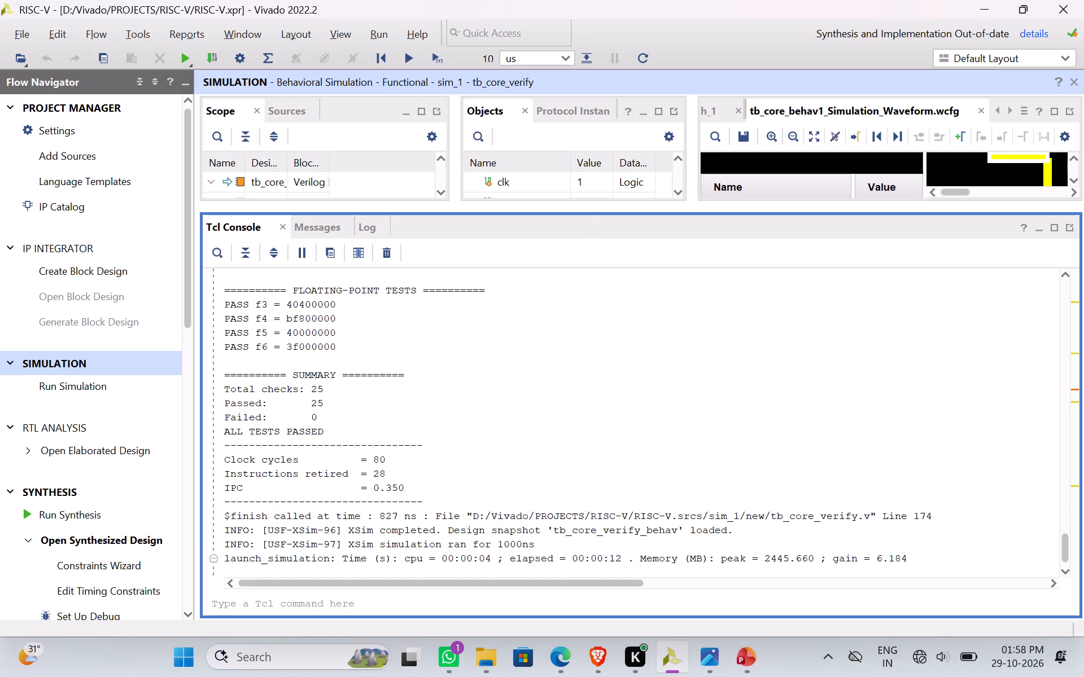
scroll(416, 488, "down", 3)
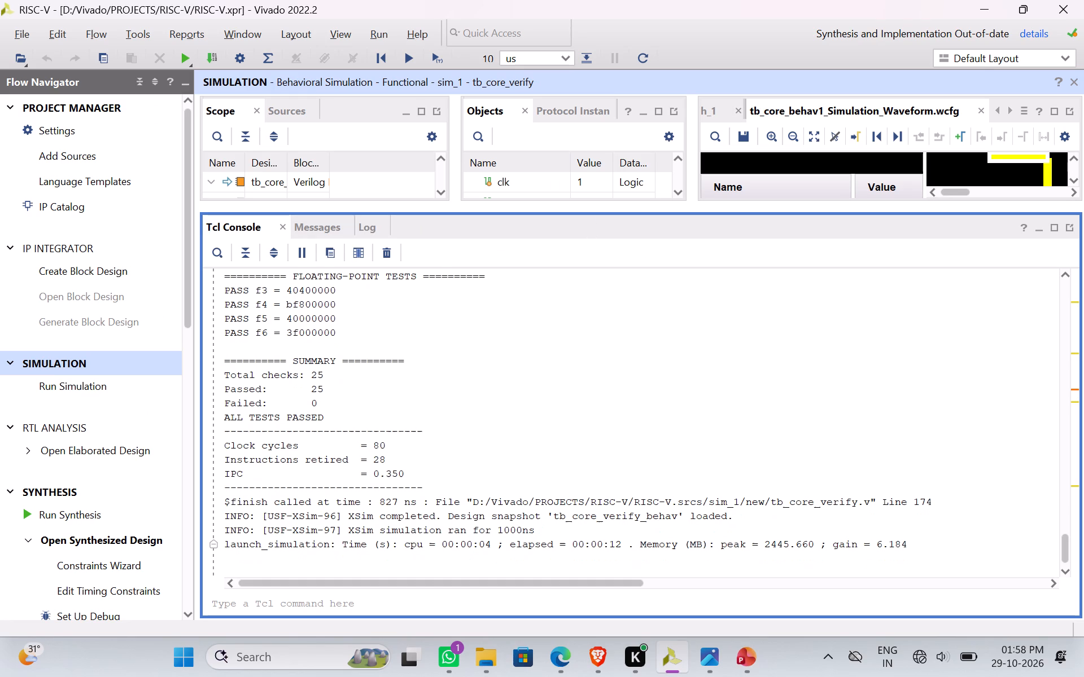
key("alt+Tab")
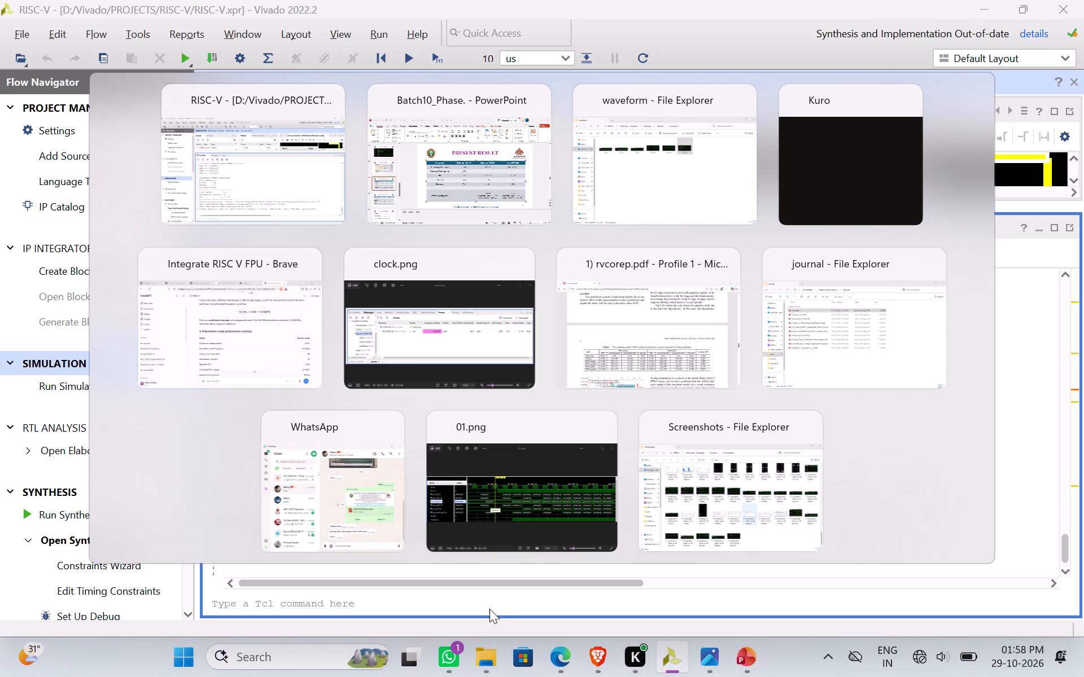
key("alt+Tab")
left_click(510, 50)
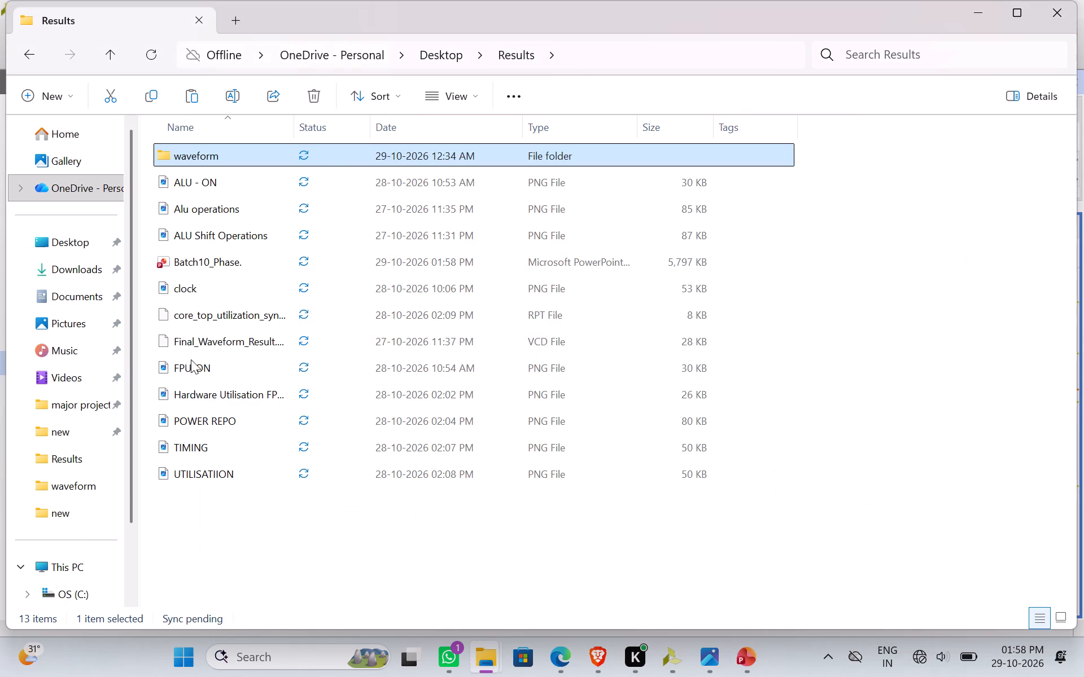
double_click(193, 422)
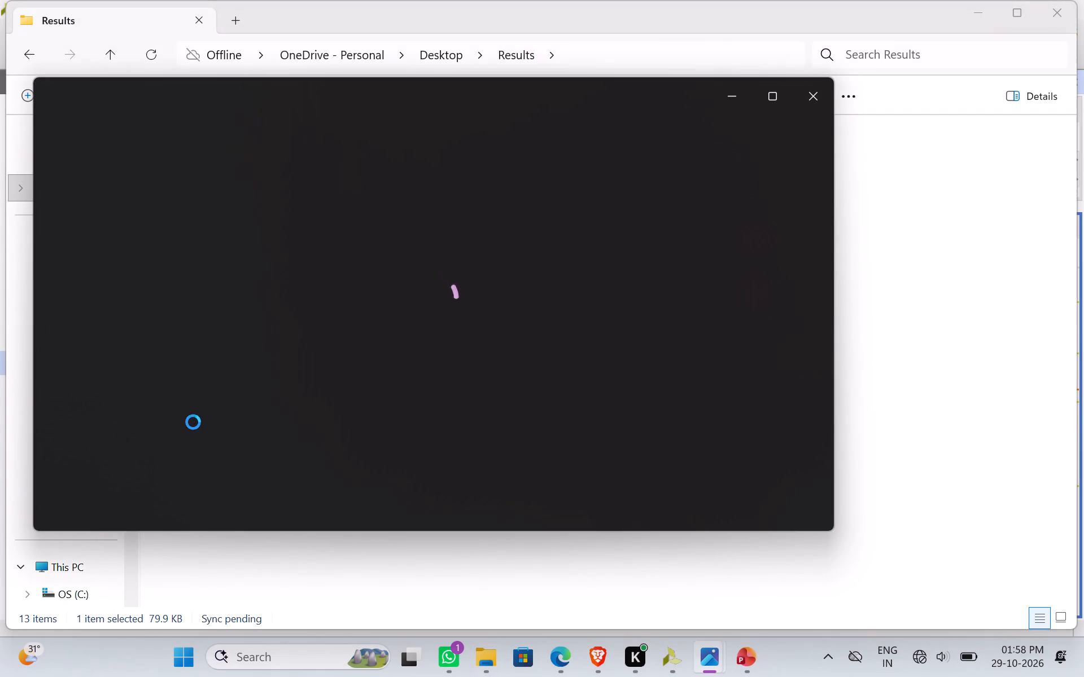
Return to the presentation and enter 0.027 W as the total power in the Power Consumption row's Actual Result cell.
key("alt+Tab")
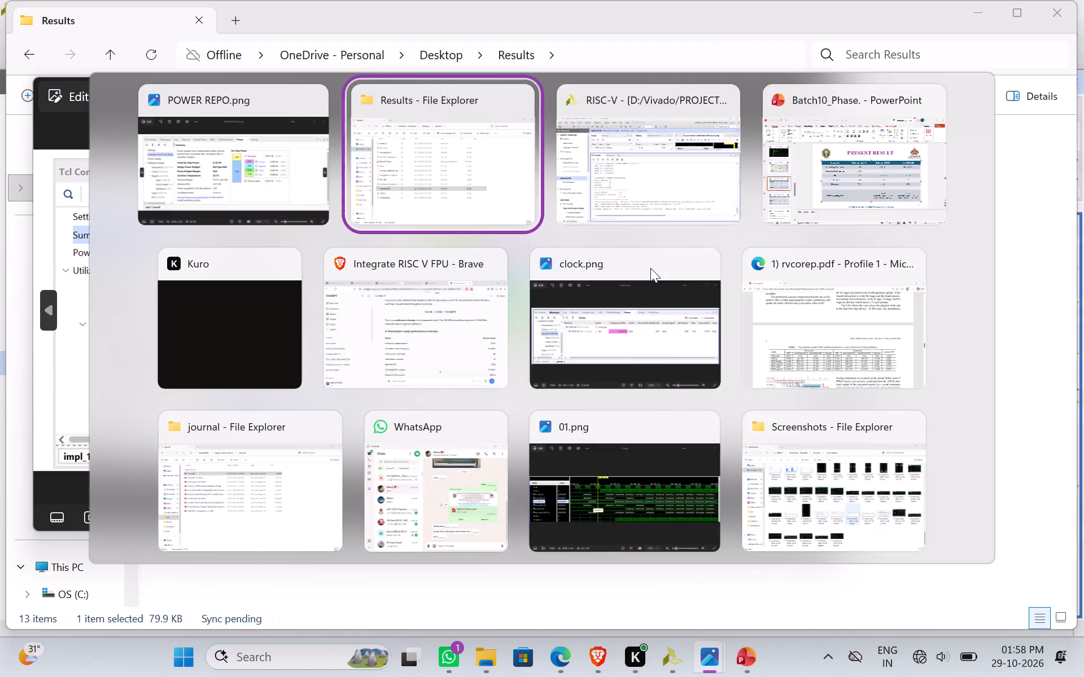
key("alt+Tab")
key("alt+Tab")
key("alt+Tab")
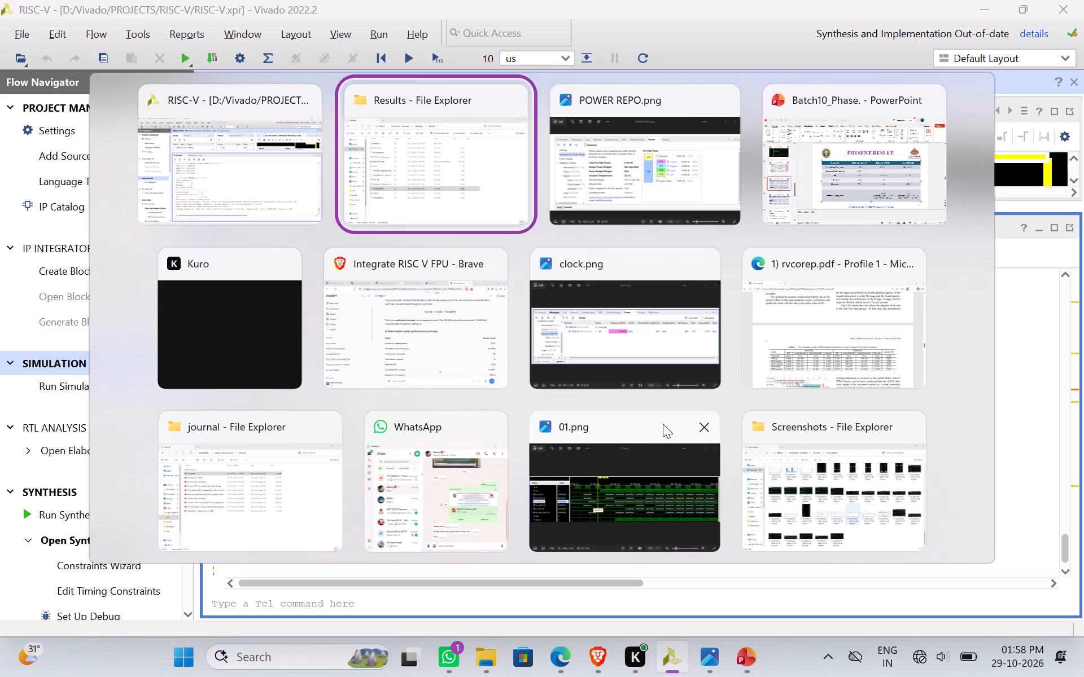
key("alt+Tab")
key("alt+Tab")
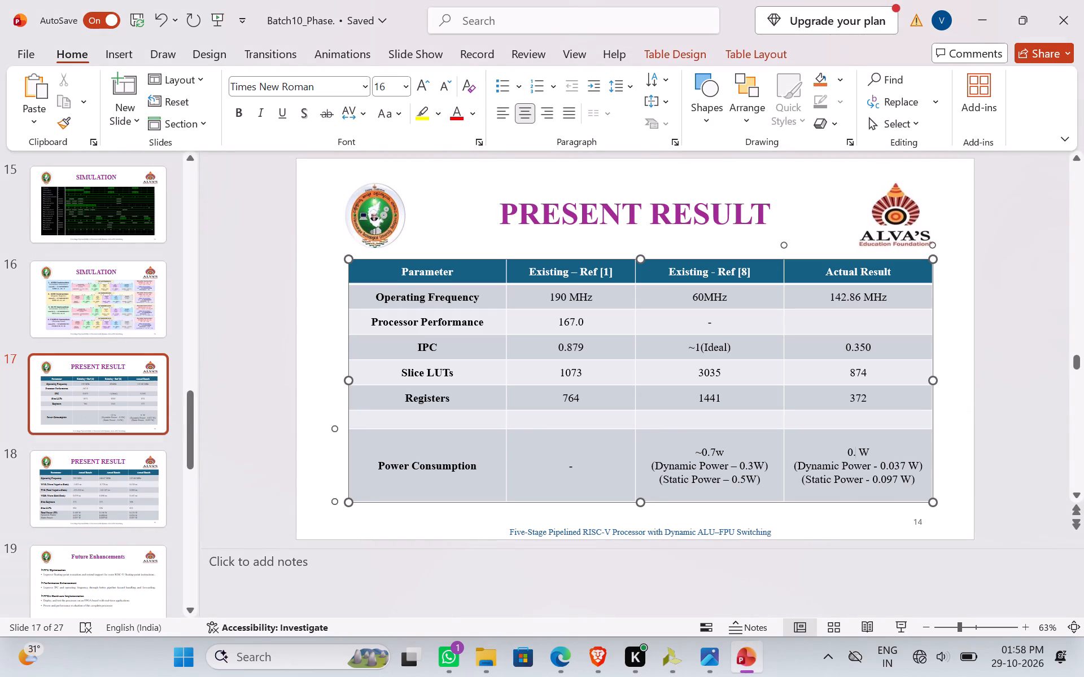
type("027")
Check the total on-chip power in the POWER REPO image and set the total power in the Actual Result cell to 0.123 W.
key("alt+Tab")
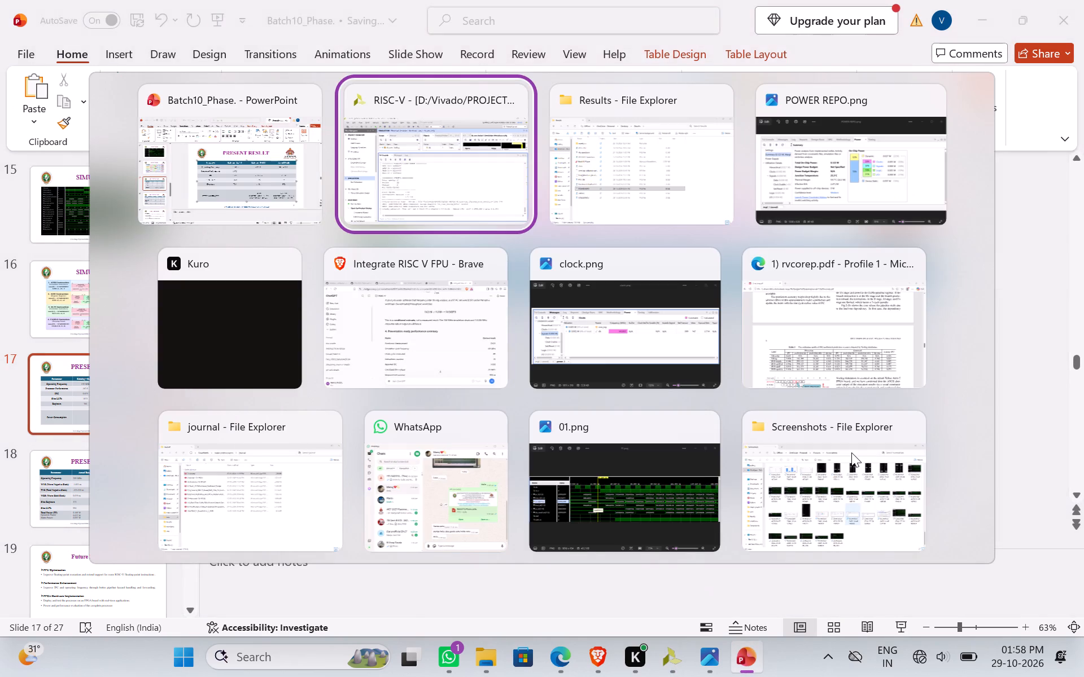
key("alt+Tab")
key("alt+Tab")
key("alt+Tab")
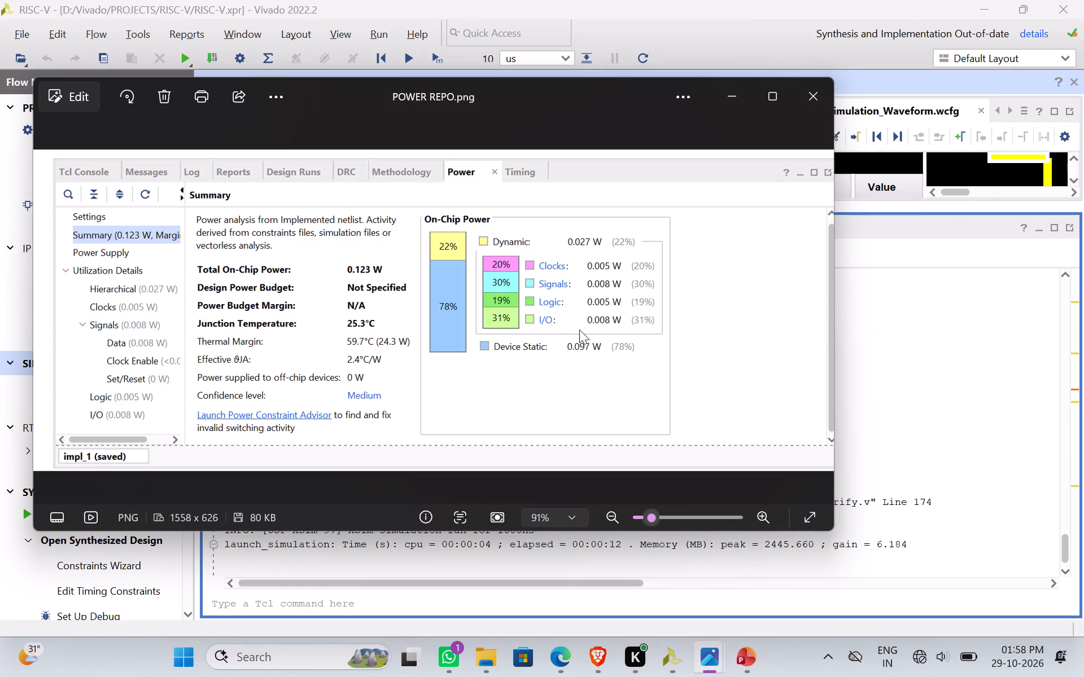
key("alt+Tab")
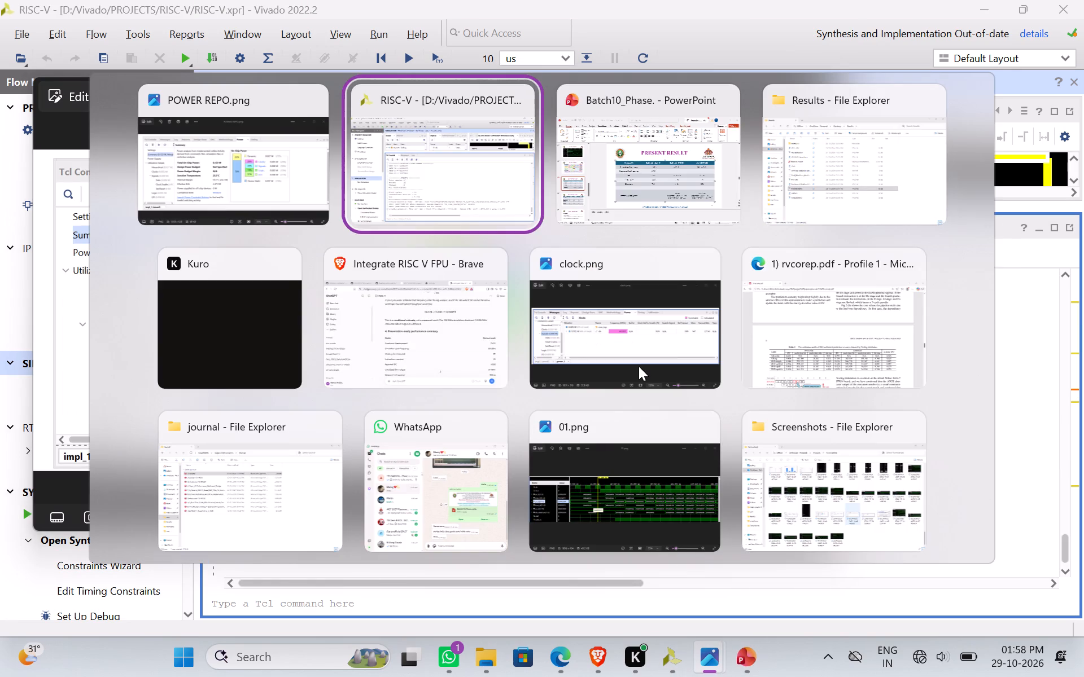
key("alt+Tab")
key("BackSpace")
key("BackSpace")
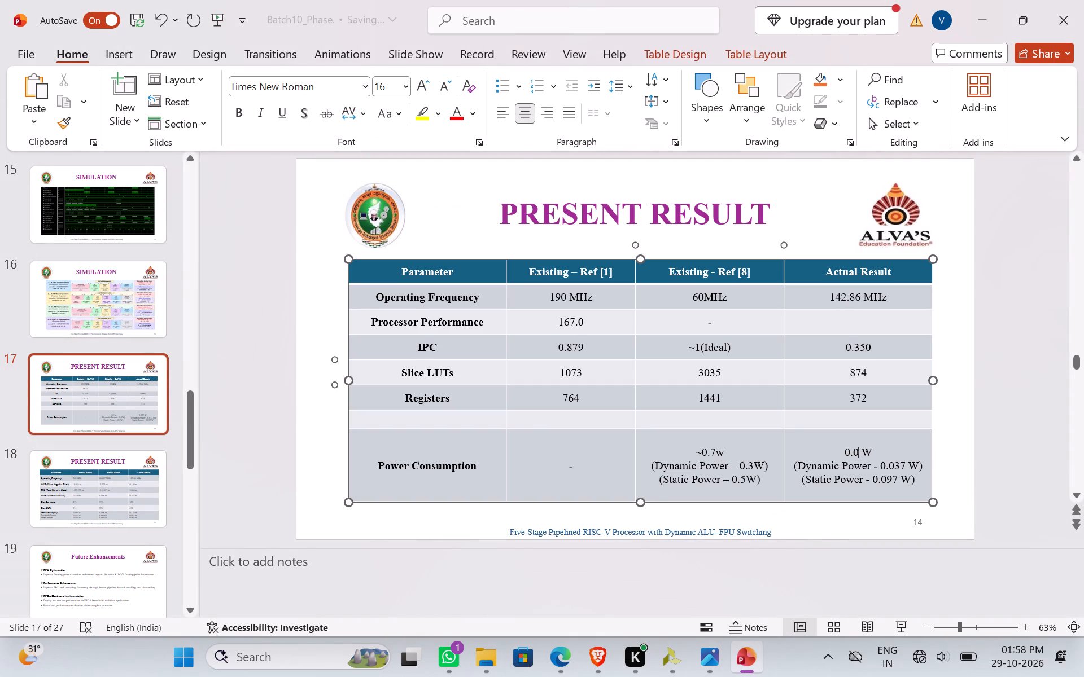
key("BackSpace")
type("123")
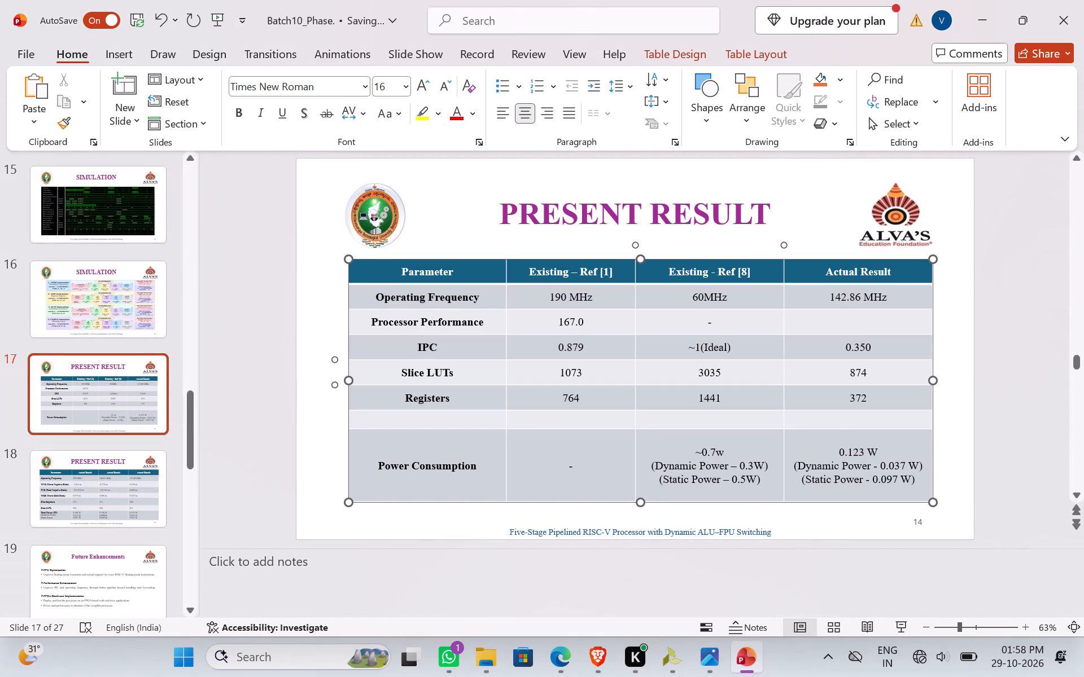
Set the dynamic power in the Actual Result cell to 0.027 W, checking the dynamic and static figures against the POWER REPO image.
key("alt+Tab")
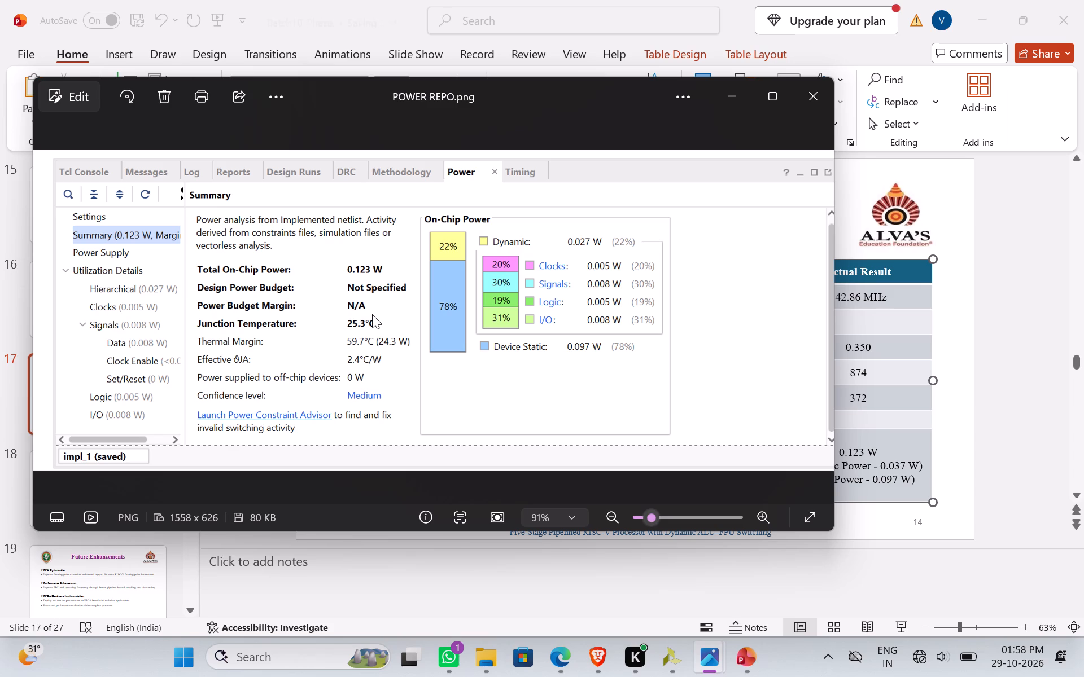
key("alt+Tab")
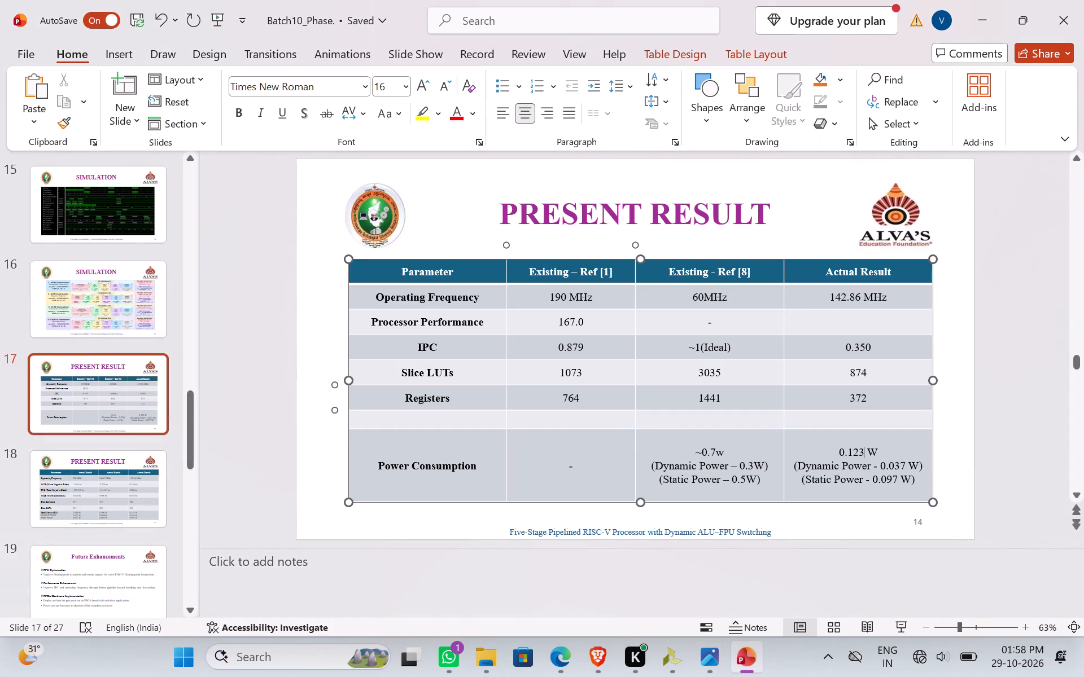
left_click(899, 459)
key("BackSpace")
key("2")
left_click(891, 474)
key("alt+Tab")
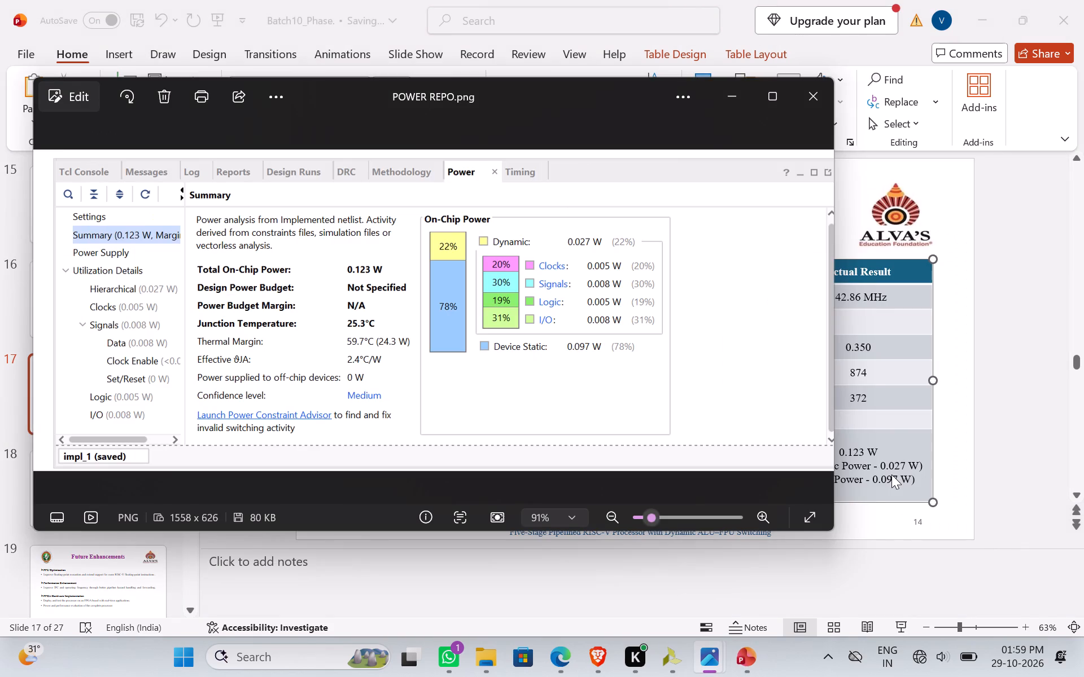
key("alt+Tab")
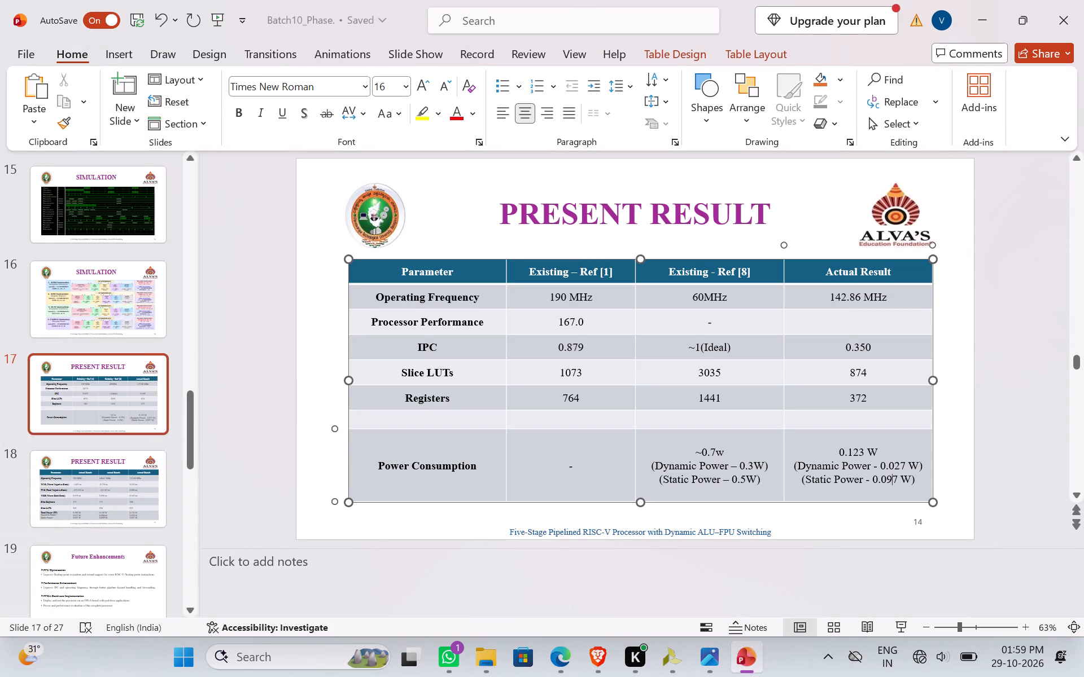
Deselect the PRESENT RESULT table and save the presentation.
left_click(952, 467)
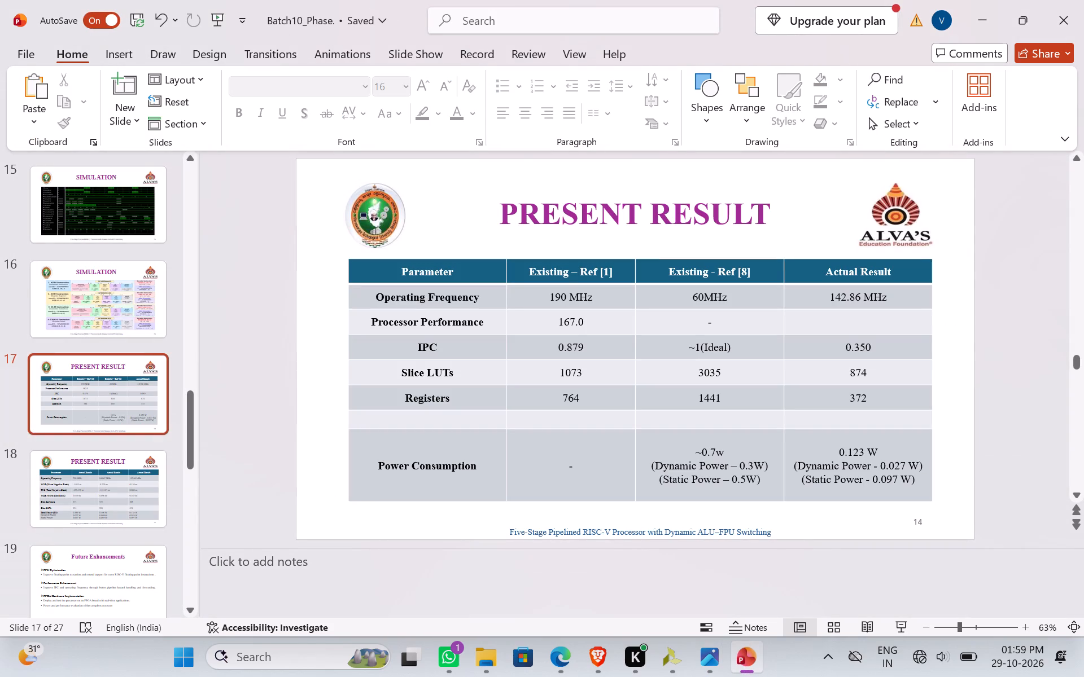
left_click(908, 452)
left_click(898, 517)
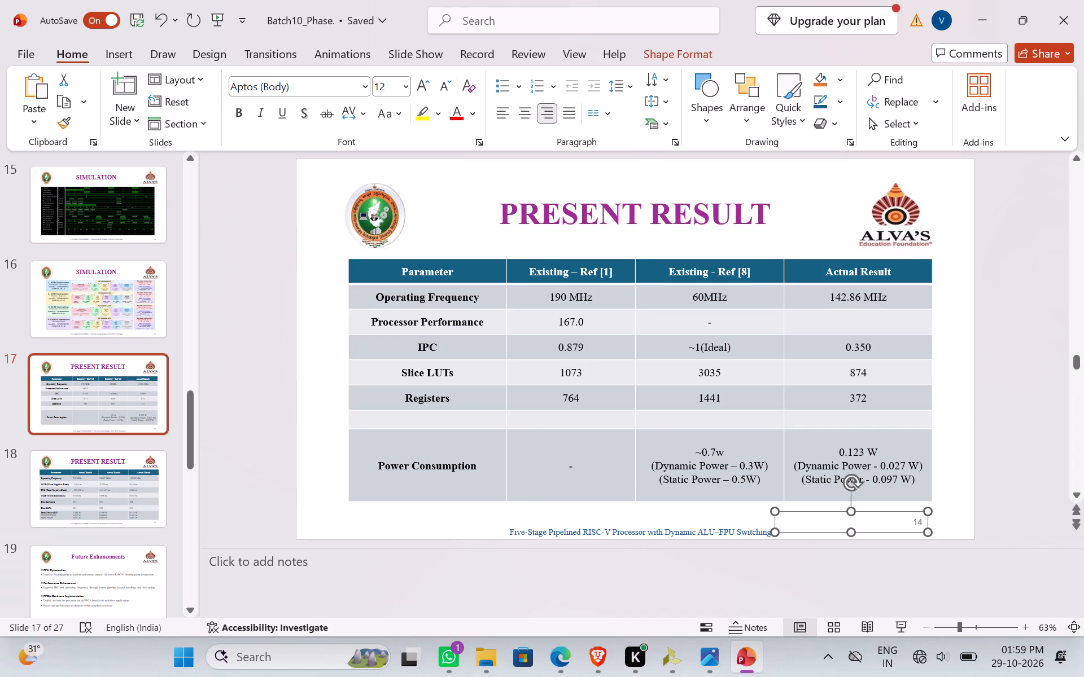
left_click(815, 575)
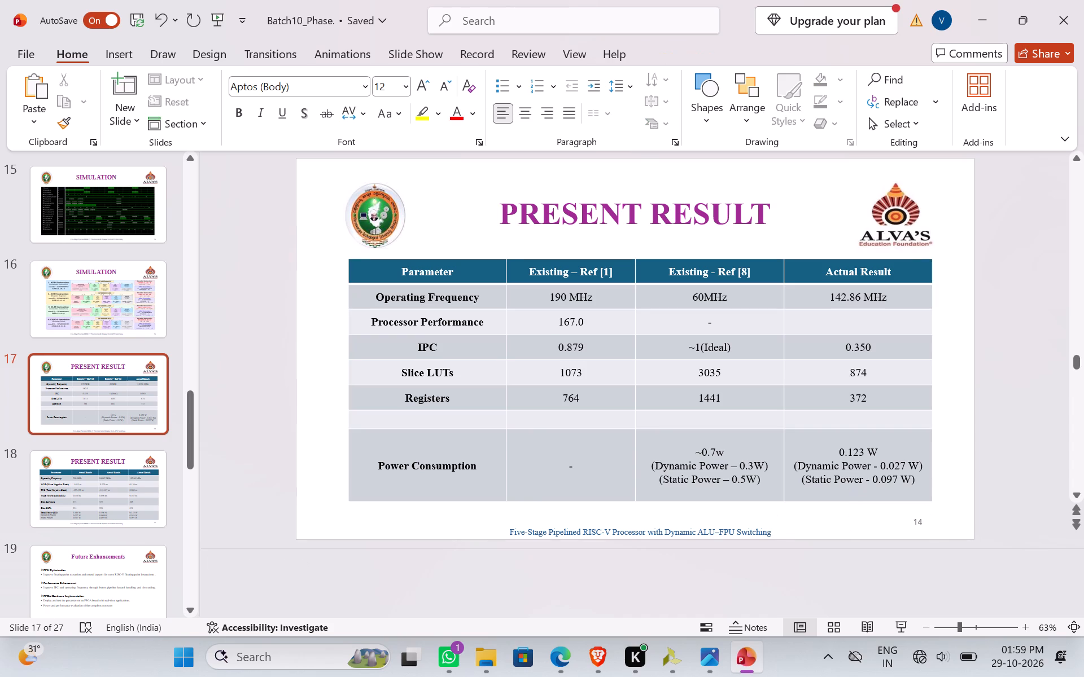
key("ctrl+s")
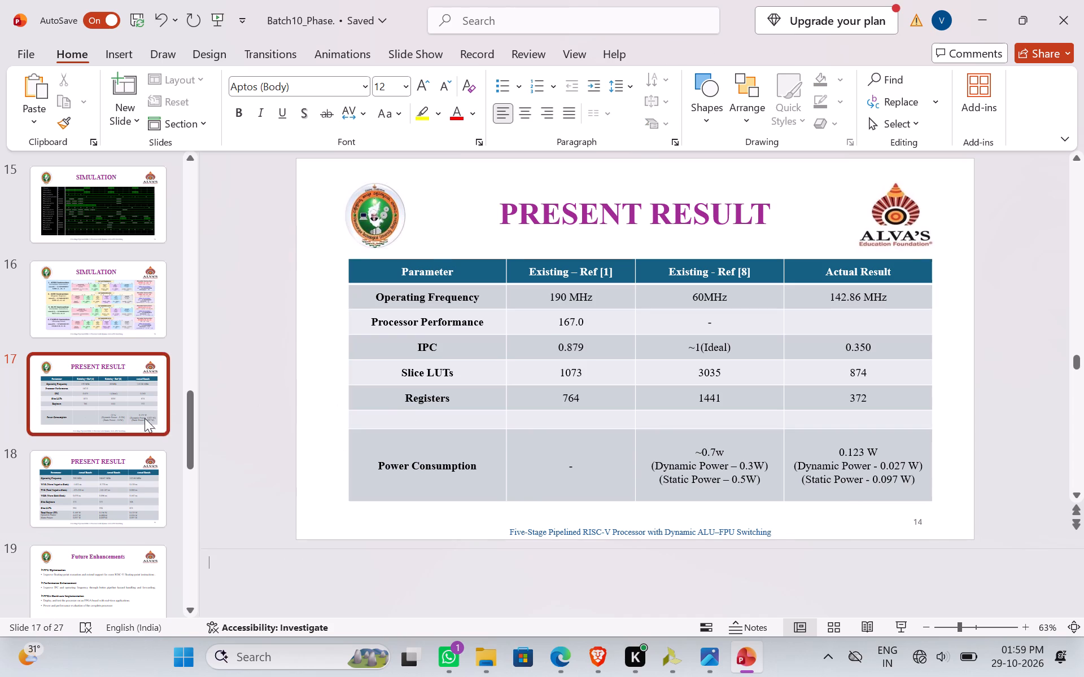
On slide 18, set the Total Power in the 142.86 MHz column to 0.123 W, checking it against the POWER REPO image.
left_click(91, 493)
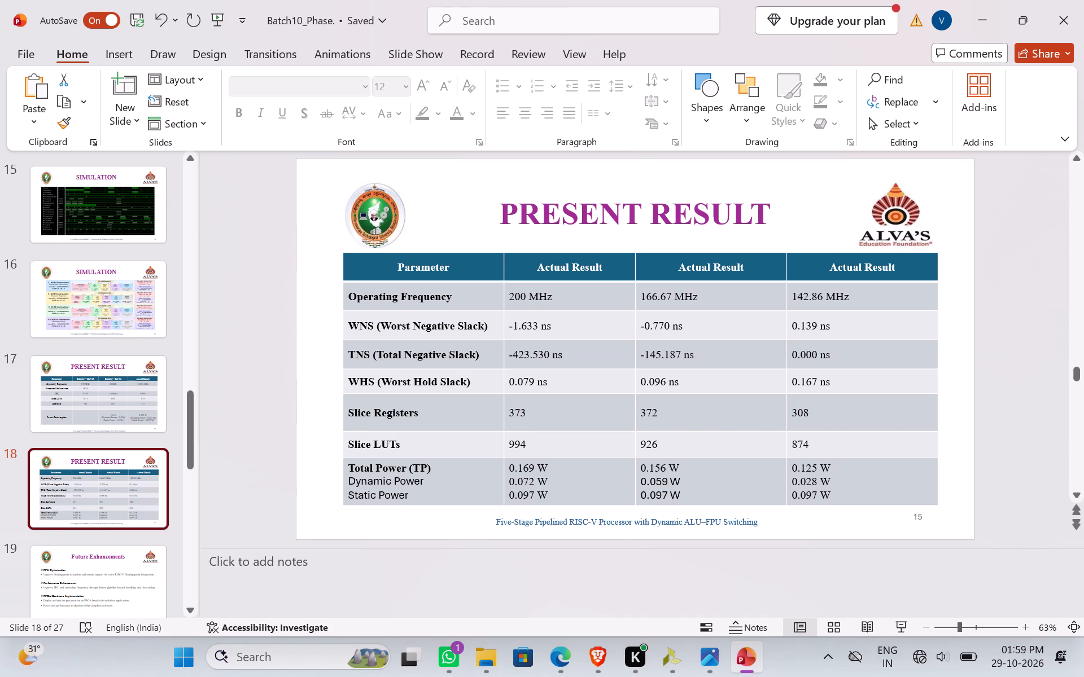
left_click(818, 464)
key("BackSpace")
key("BackSpace")
key("BackSpace")
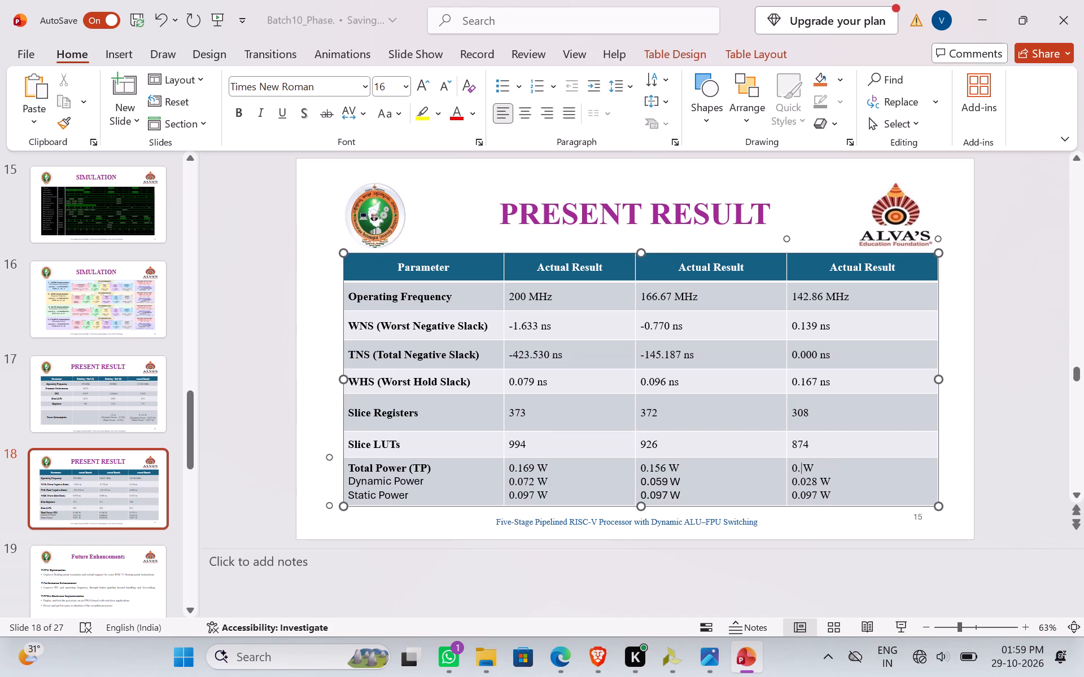
type("12")
key("alt+Tab")
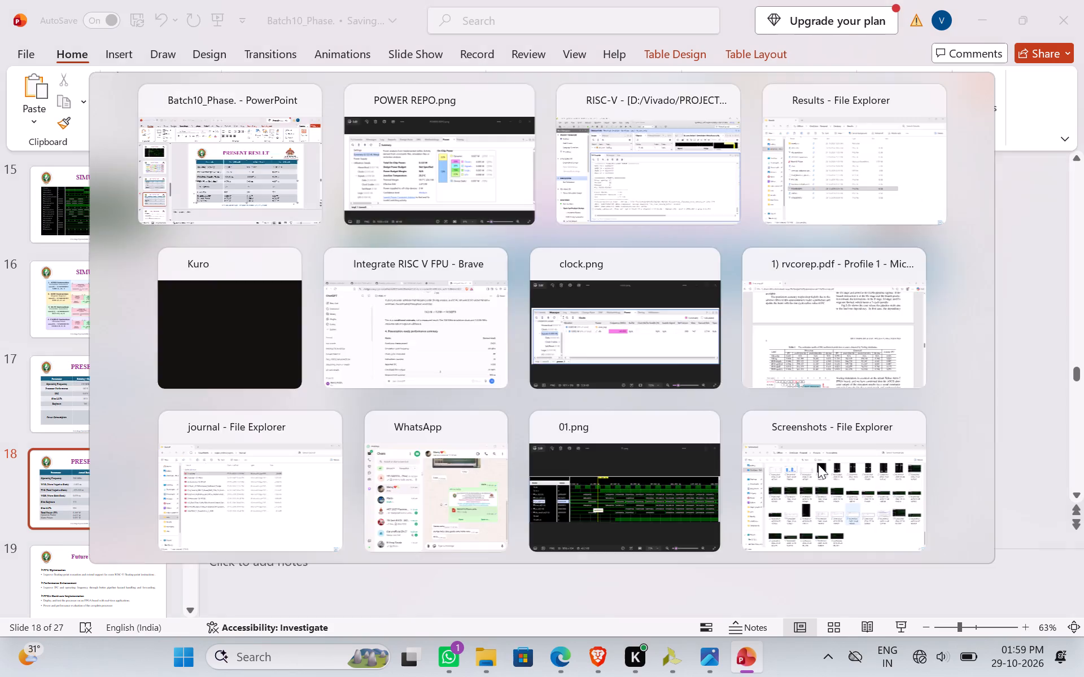
key("alt+Tab")
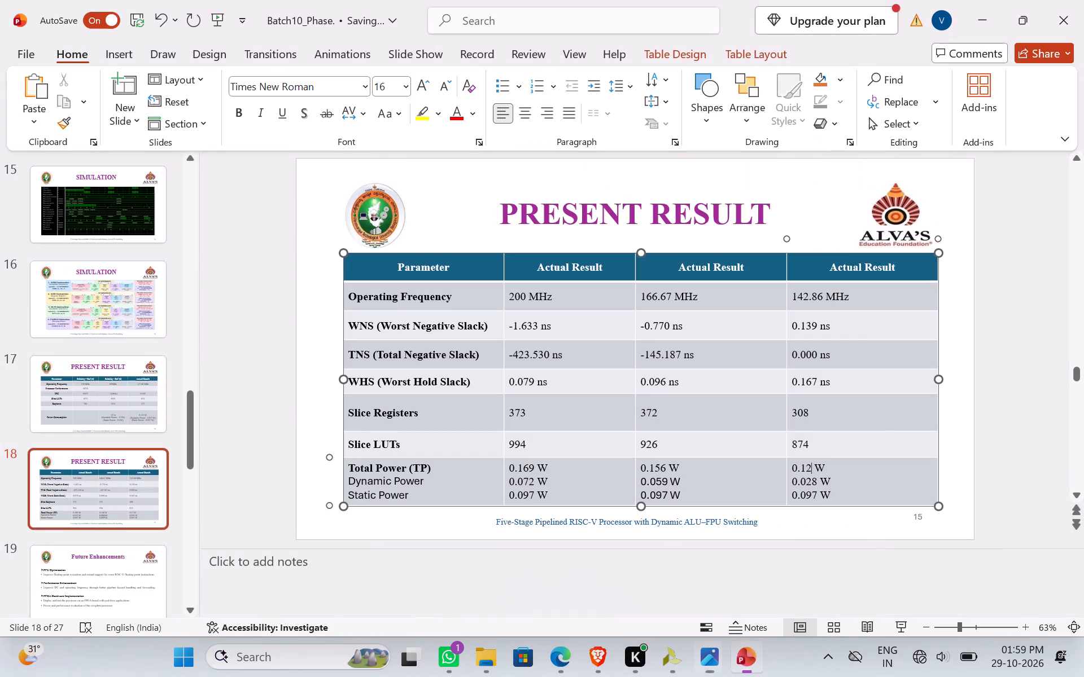
key("3")
Set the Dynamic Power in slide 18's 142.86 MHz column to 0.027 W per the POWER REPO image, and save the presentation.
key("alt+Tab")
key("alt+Tab")
left_click(817, 481)
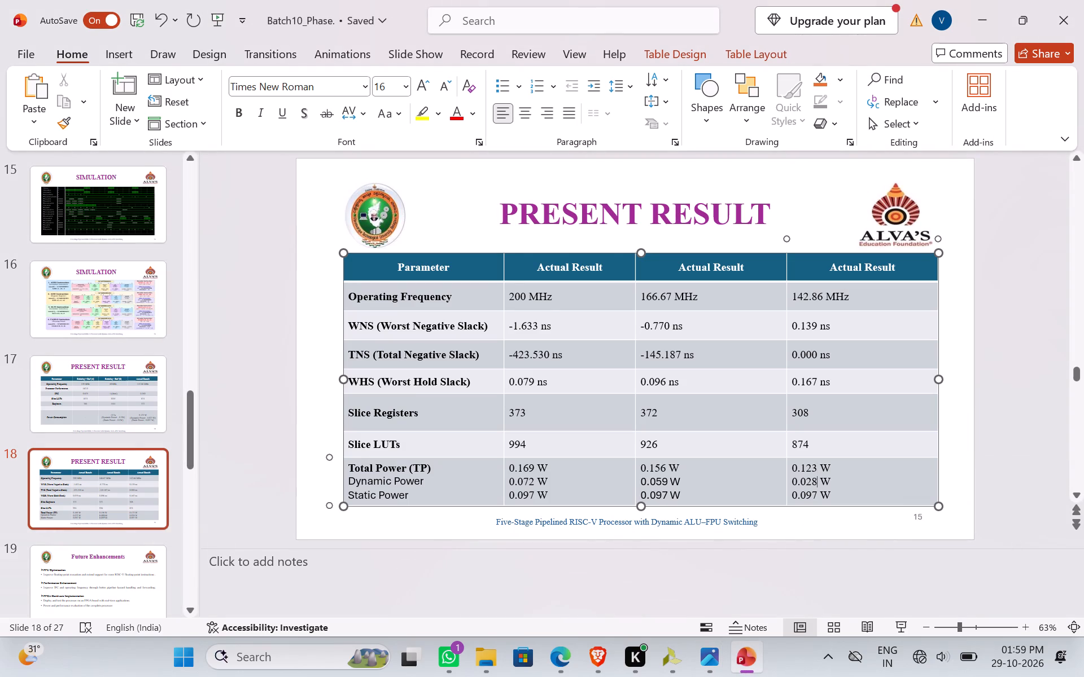
key("BackSpace")
key("7")
key("ctrl+s")
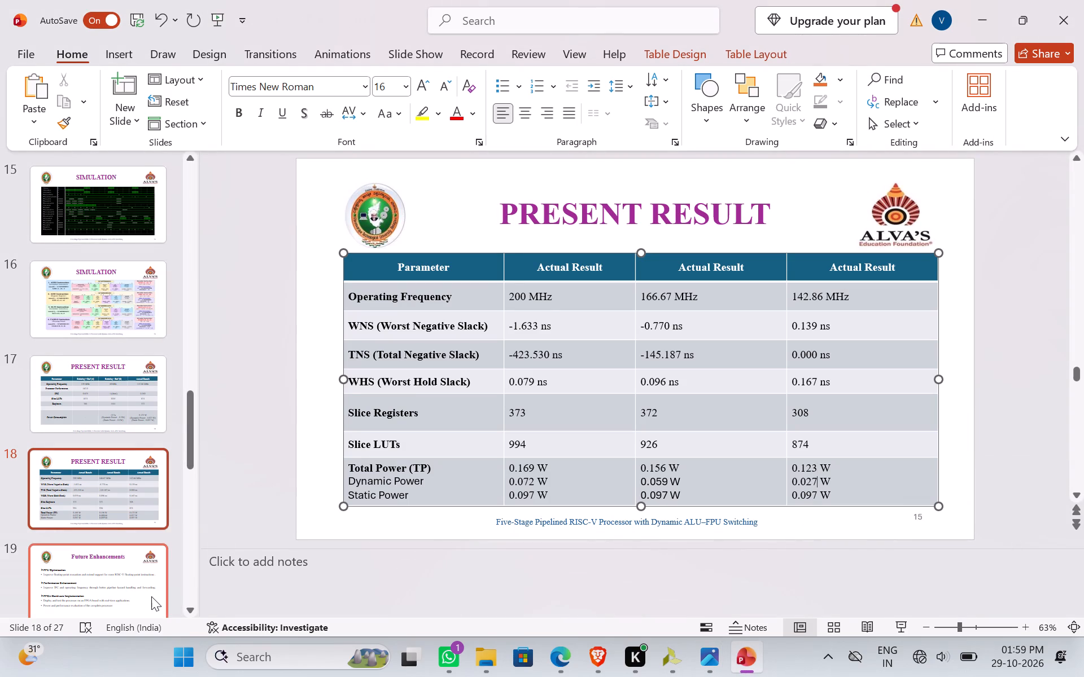
Review the Future Enhancements, ADVANTAGES, APPLICATIONS and CONCLUSION slides.
scroll(151, 596, "down", 1)
left_click(134, 443)
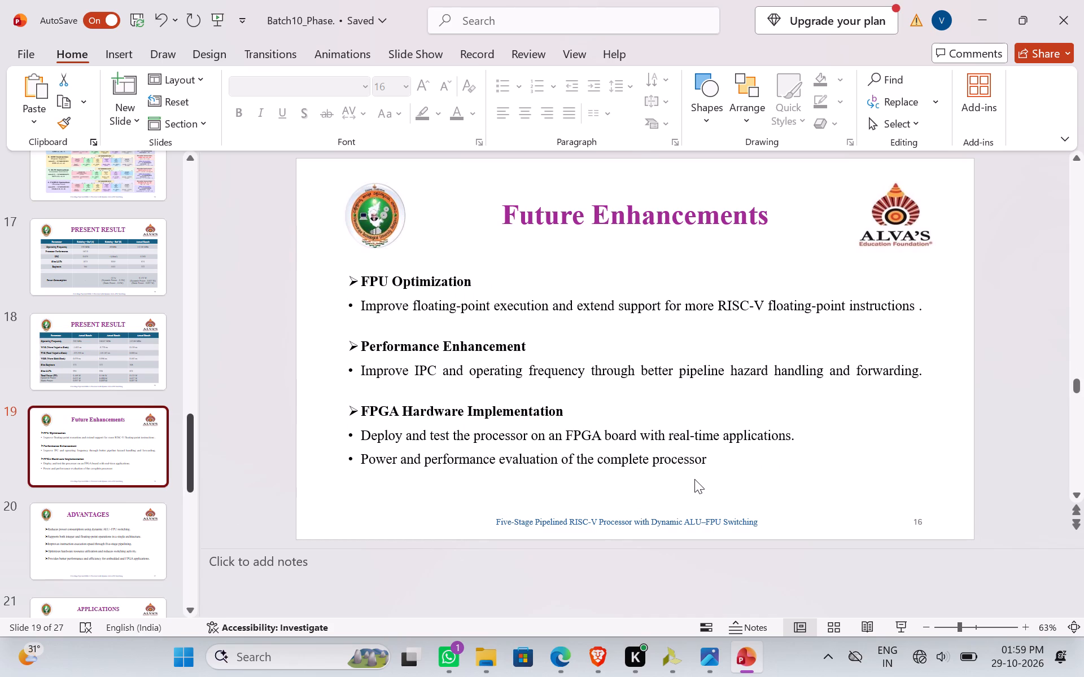
scroll(694, 479, "down", 1)
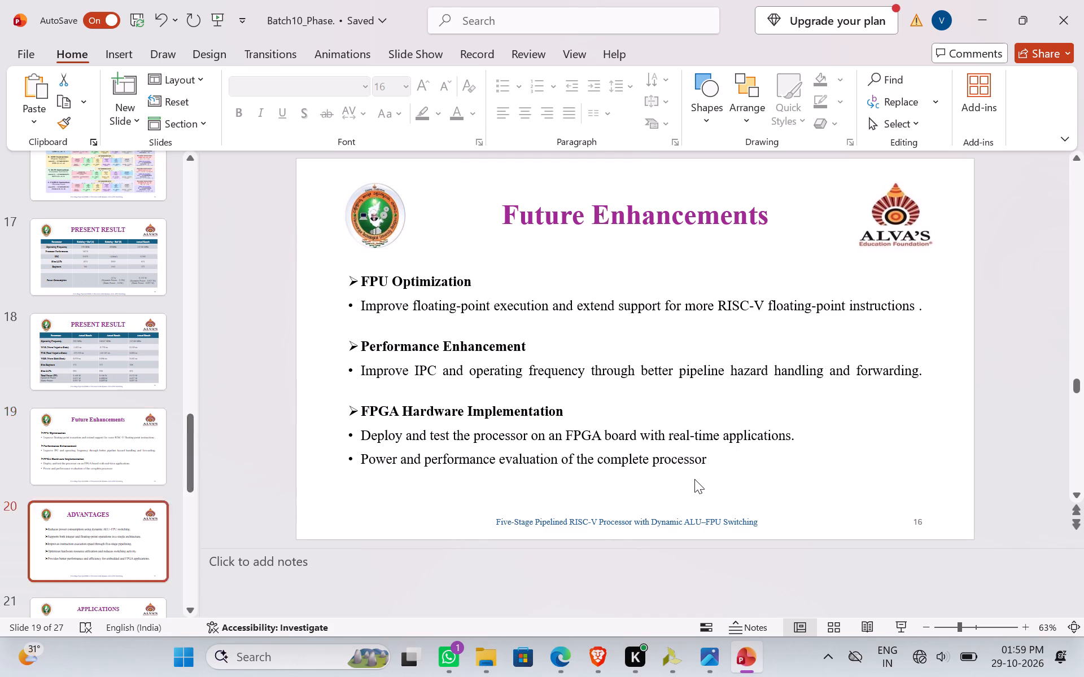
scroll(694, 479, "down", 1)
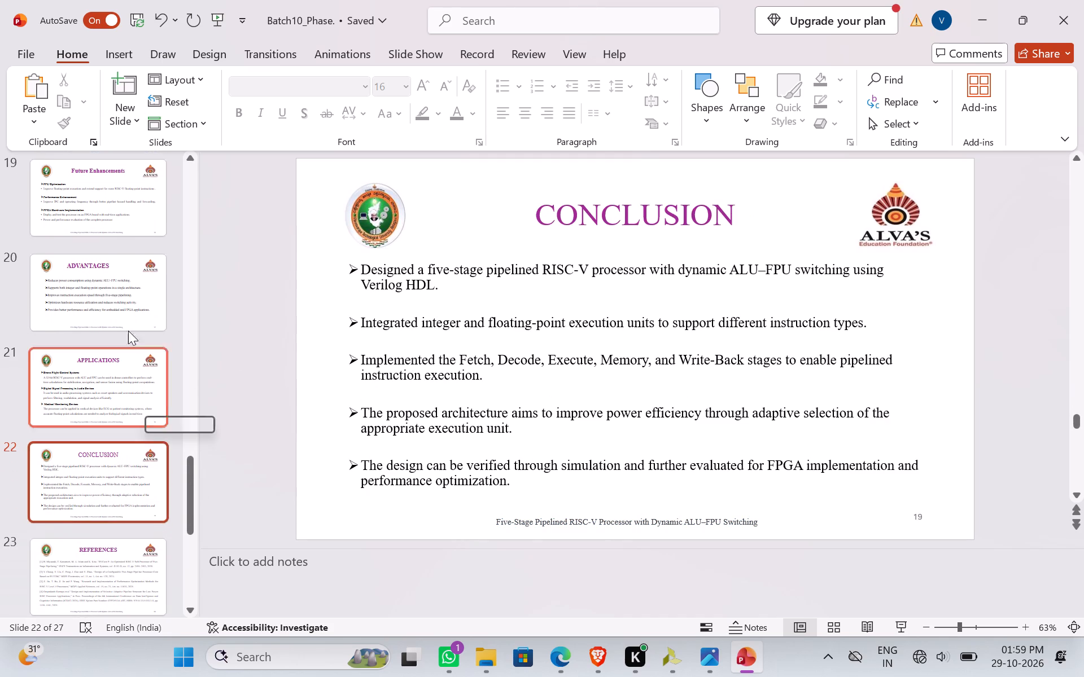
left_click(124, 315)
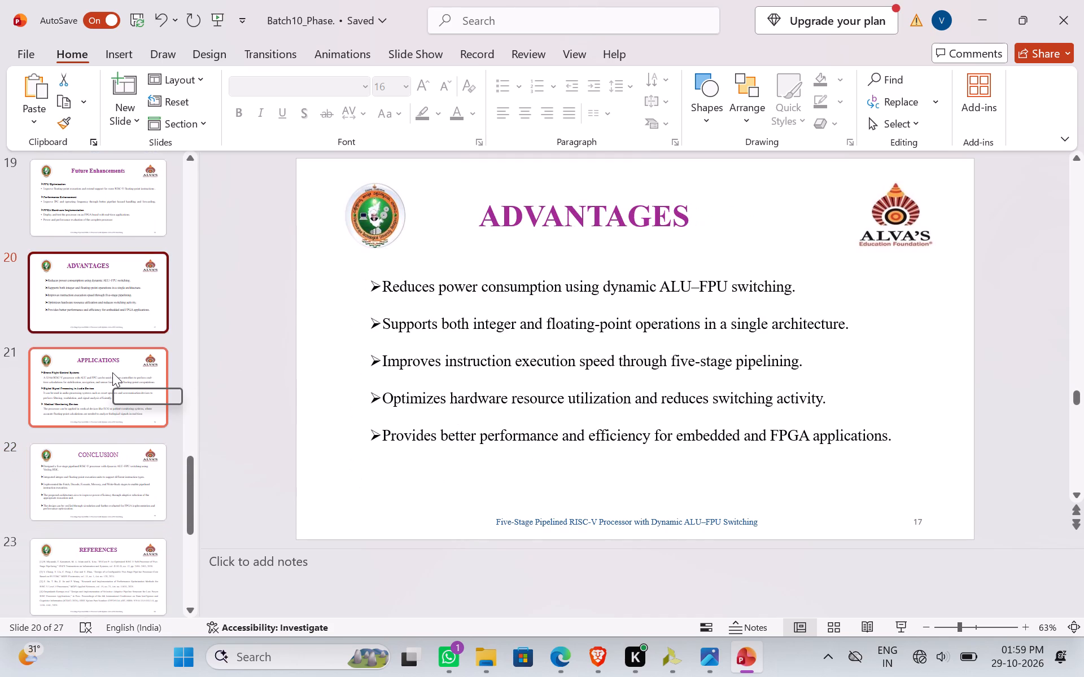
left_click(112, 372)
left_click(83, 446)
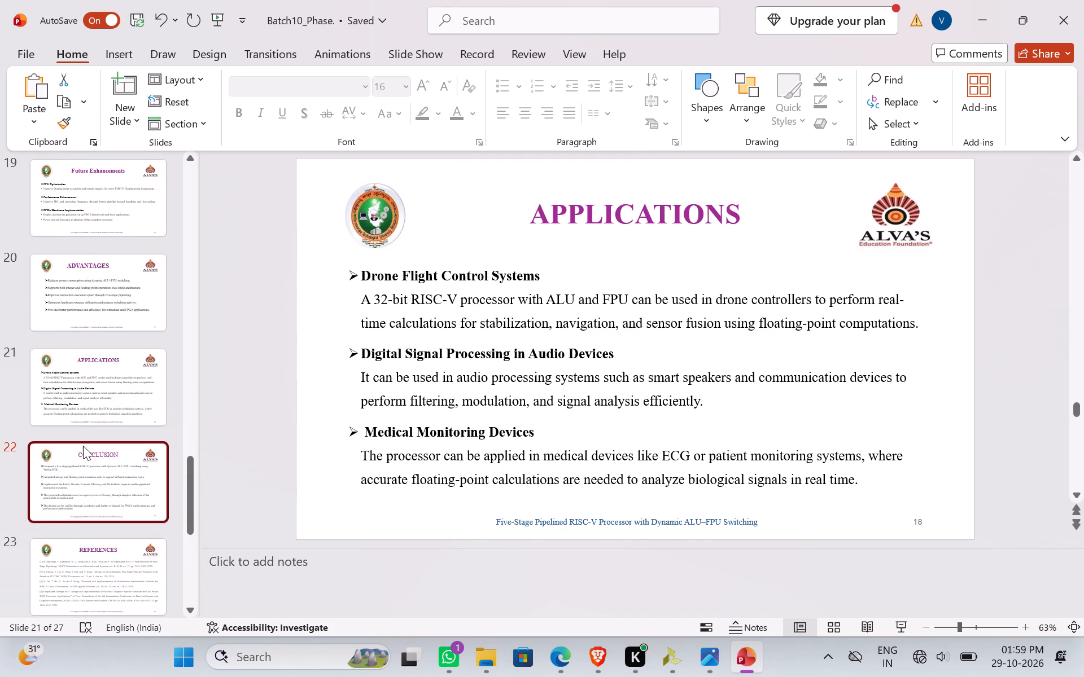
Return to slide 12 and examine its SIMULATION waveform image.
scroll(83, 446, "up", 3)
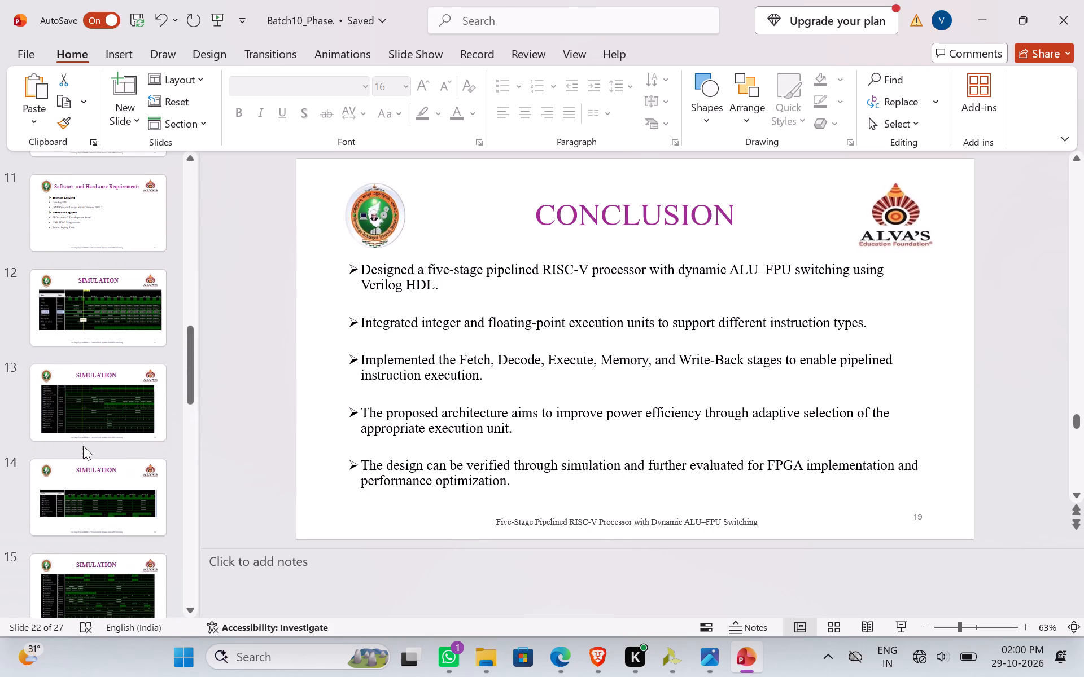
left_click(95, 351)
left_click(106, 331)
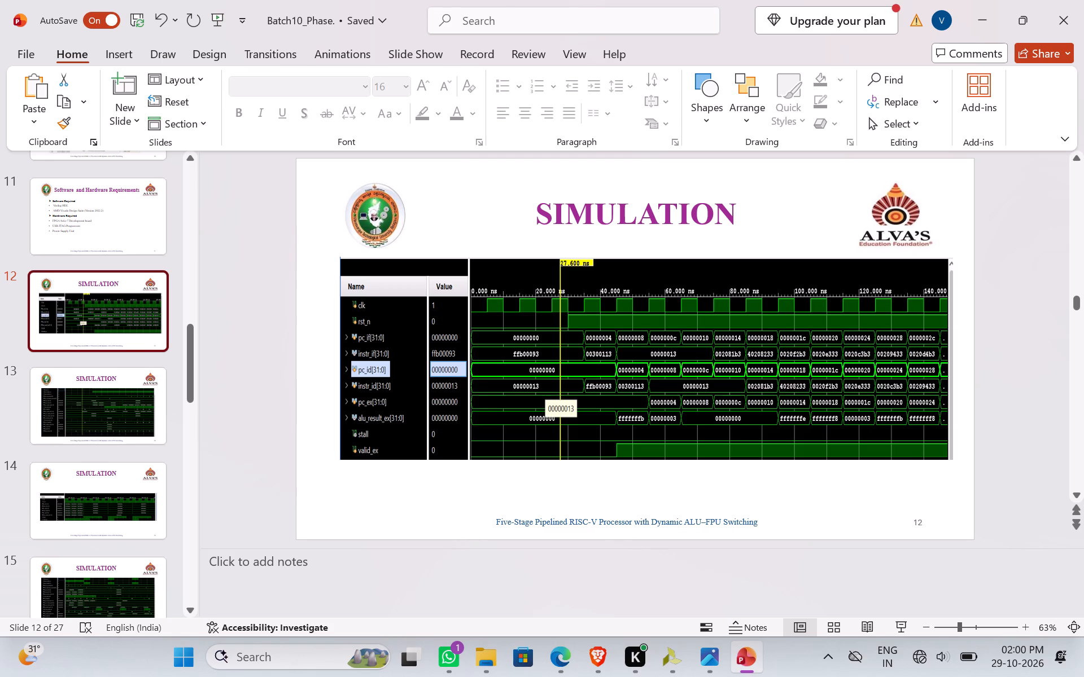
Switch to Vivado and examine the signals in tb_core_behav1_Simulation_Waveform.wcfg in an enlarged waveform view.
left_click(672, 662)
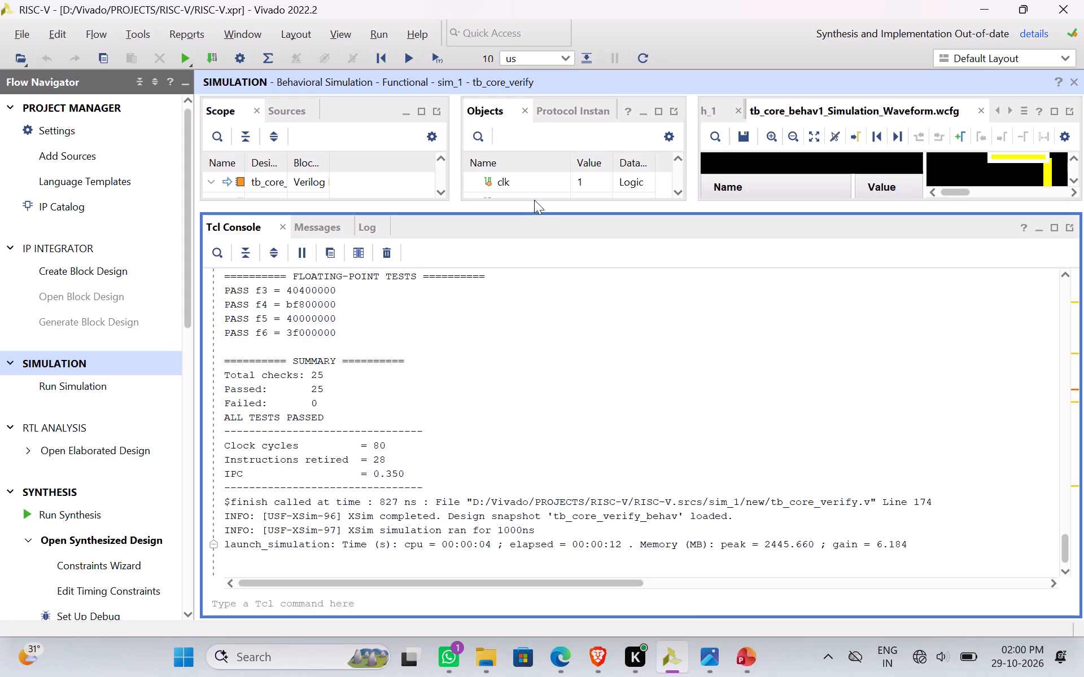
left_click(534, 200)
left_click_drag(535, 202, 602, 560)
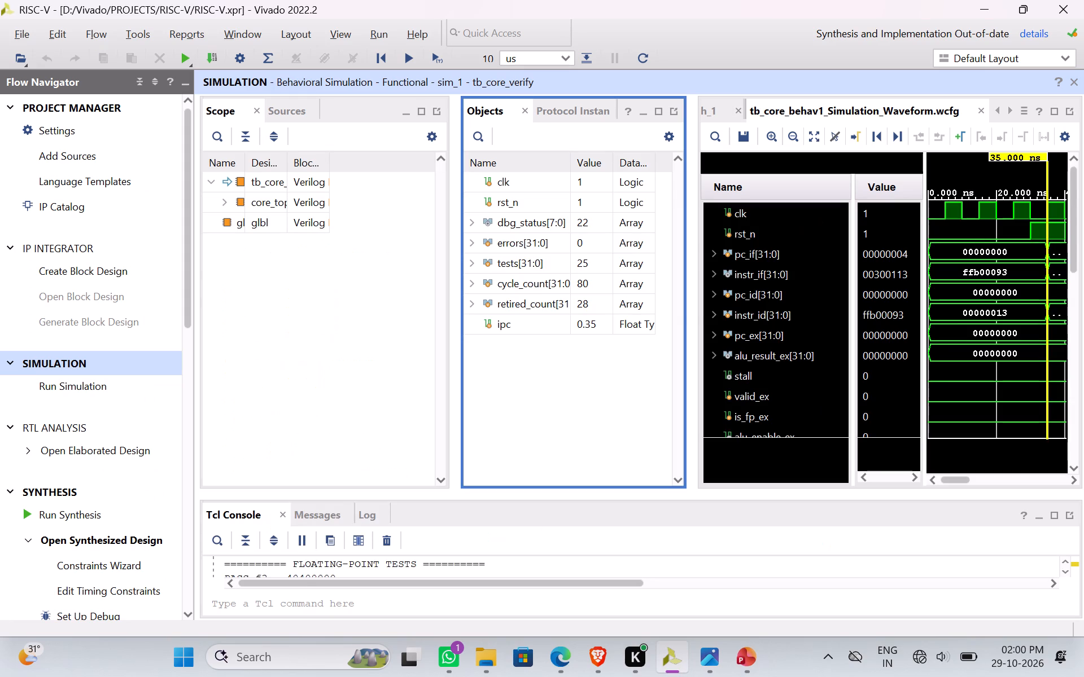
left_click(1052, 116)
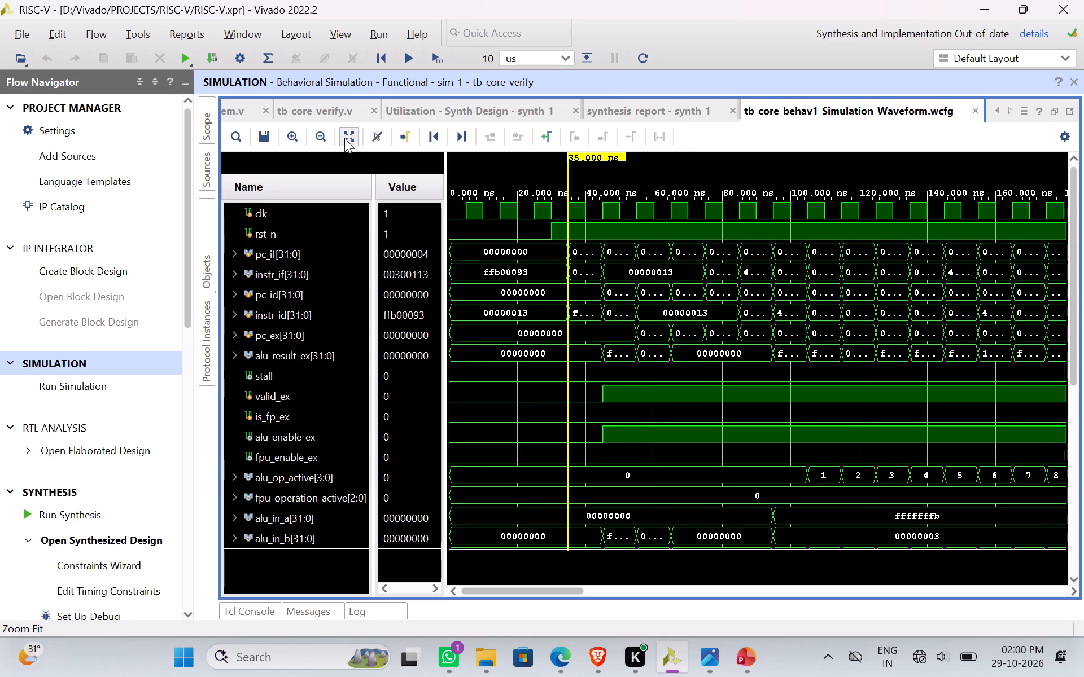
left_click(292, 140)
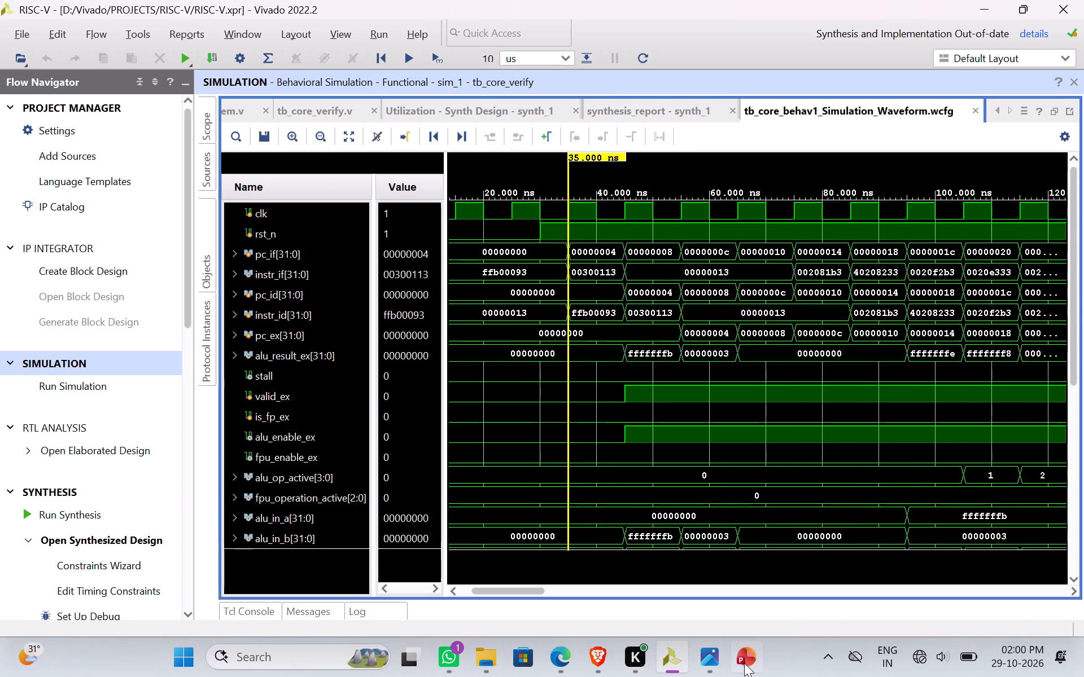
Switch back to PowerPoint and review the SIMULATION slides, from the slide 12 waveform to the slide 16 instruction decoding.
left_click(738, 572)
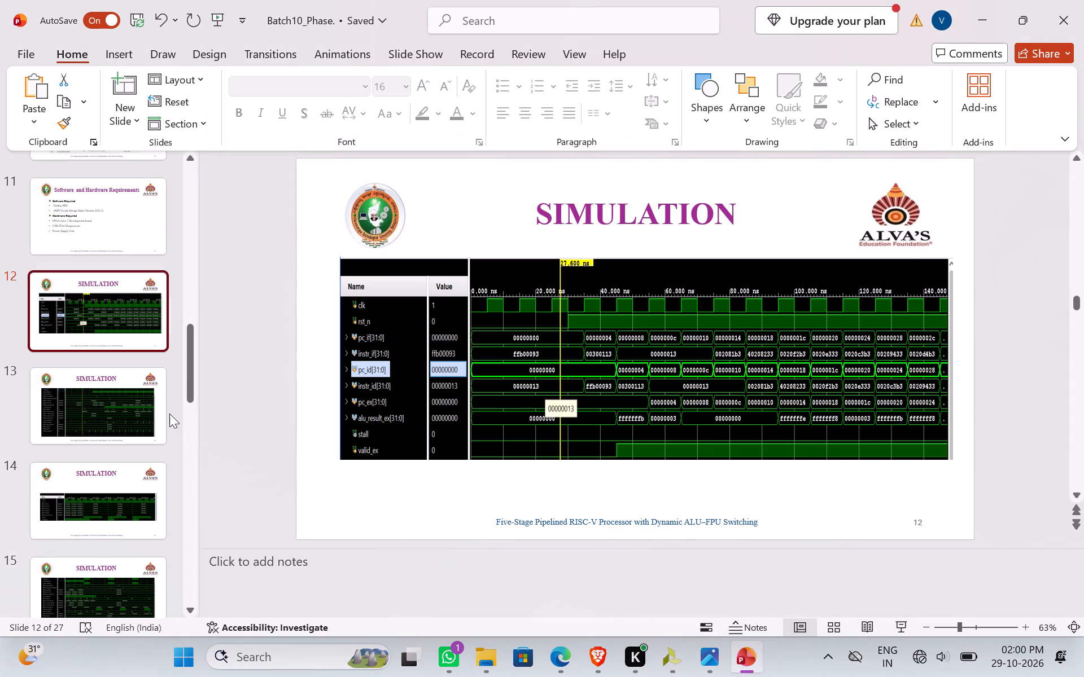
scroll(132, 285, "up", 1)
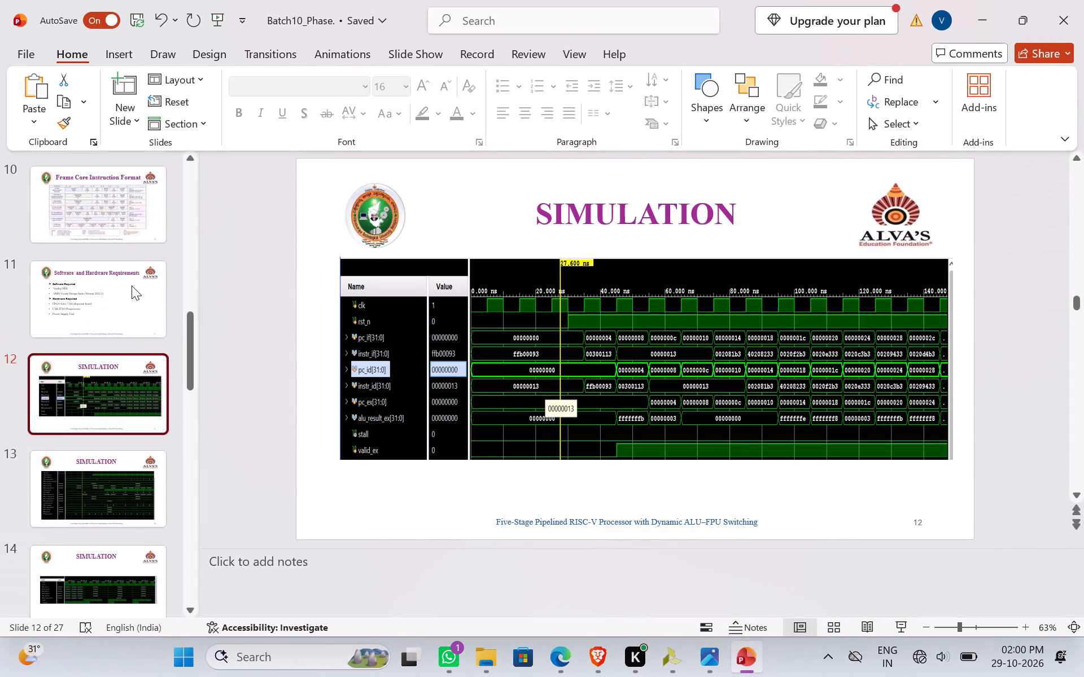
scroll(132, 285, "up", 1)
scroll(112, 423, "down", 1)
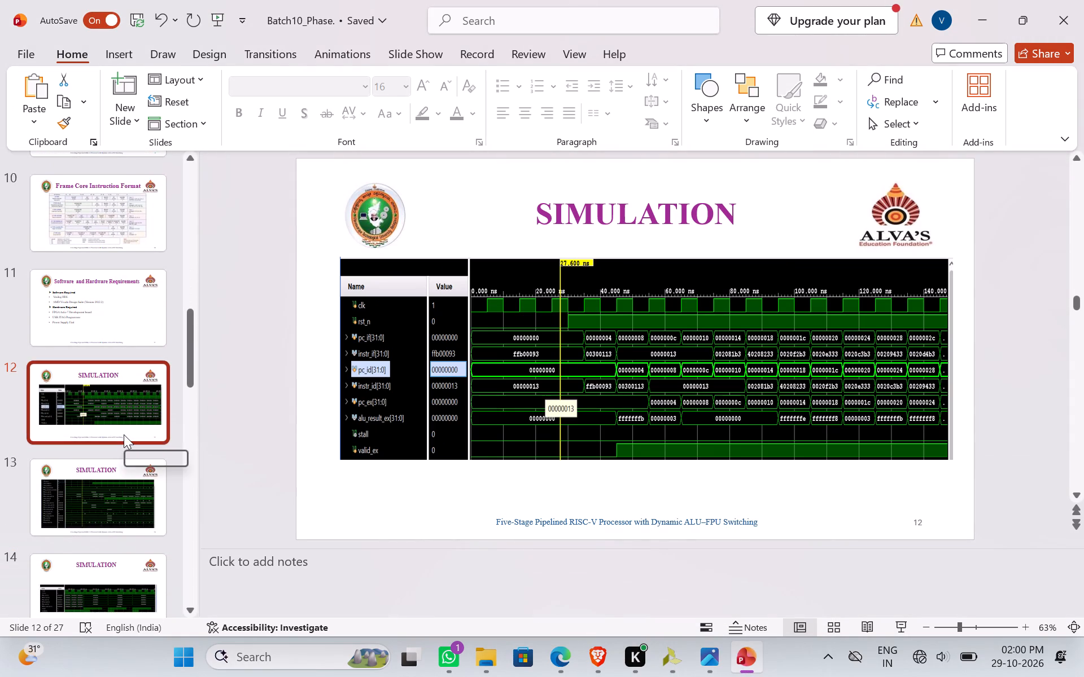
key("Right")
key("Right")
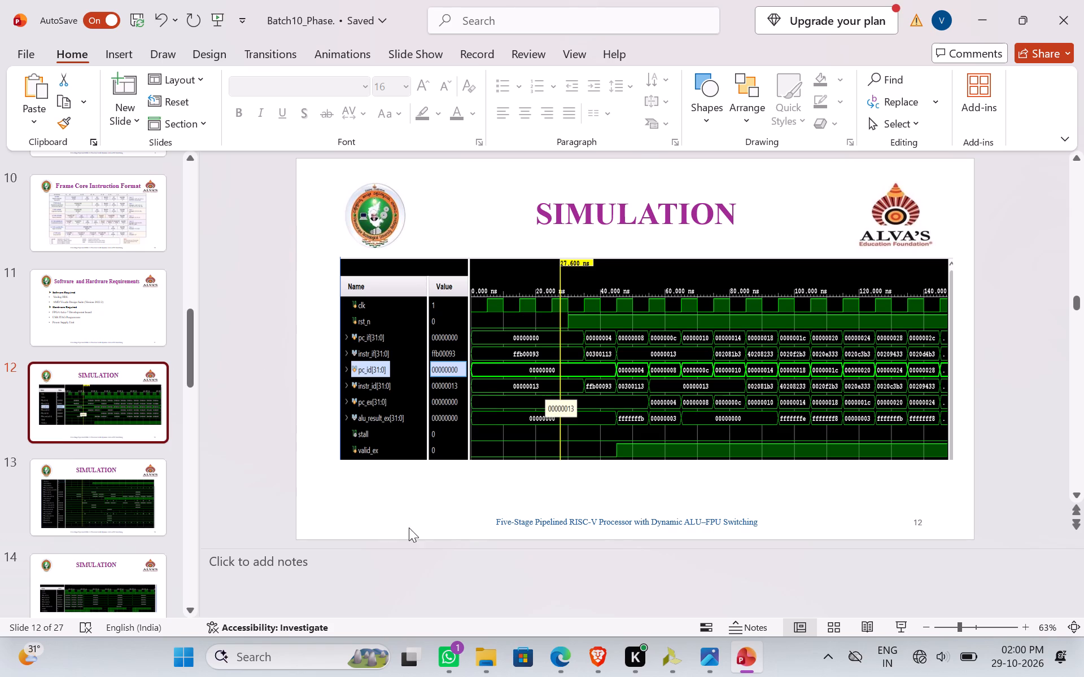
scroll(51, 446, "down", 1)
left_click(92, 486)
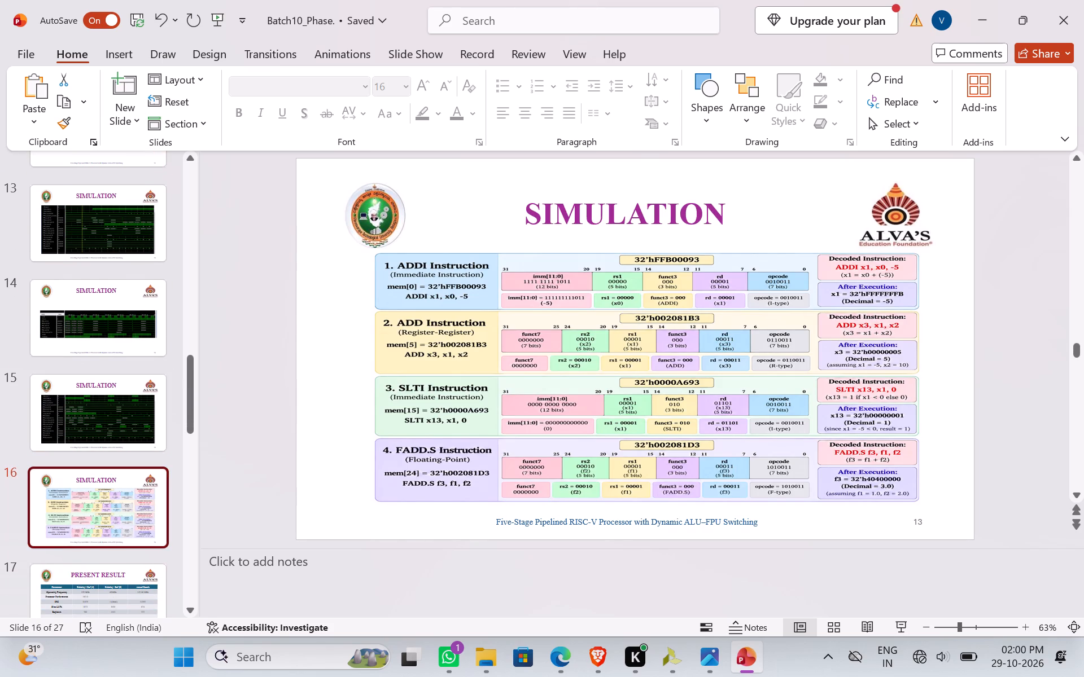
key("Left")
key("Left")
key("Left")
Start the slide show from slide 16 and review the SIMULATION waveform slides back to slide 12 at full screen.
left_click(888, 626)
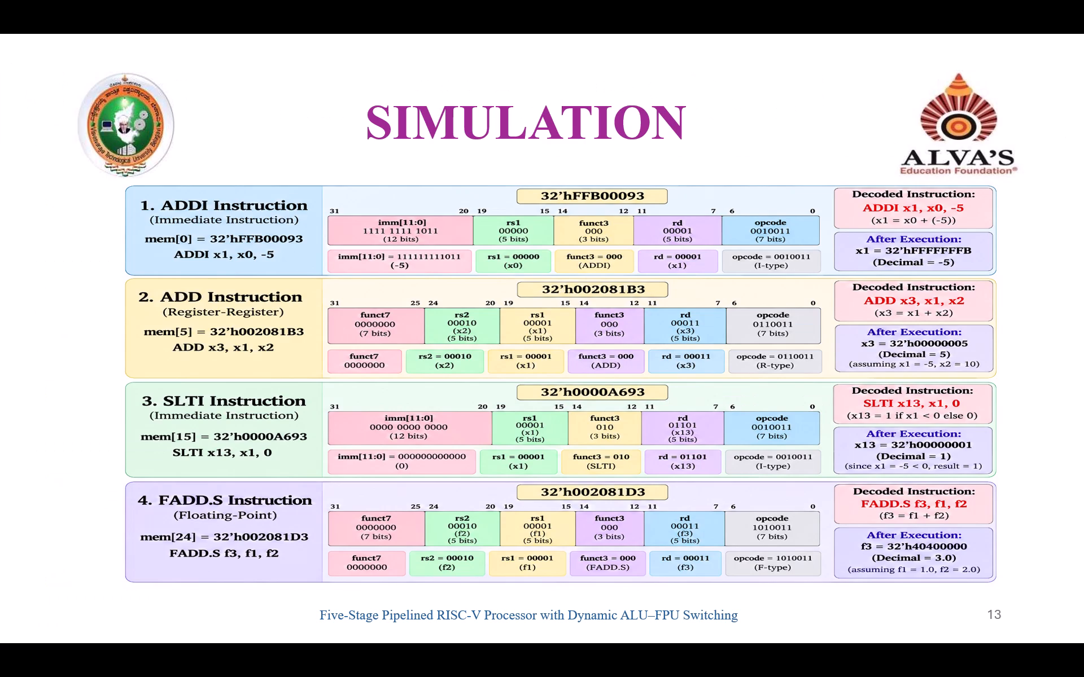
key("Left")
key("Left")
key("Left")
key("Left")
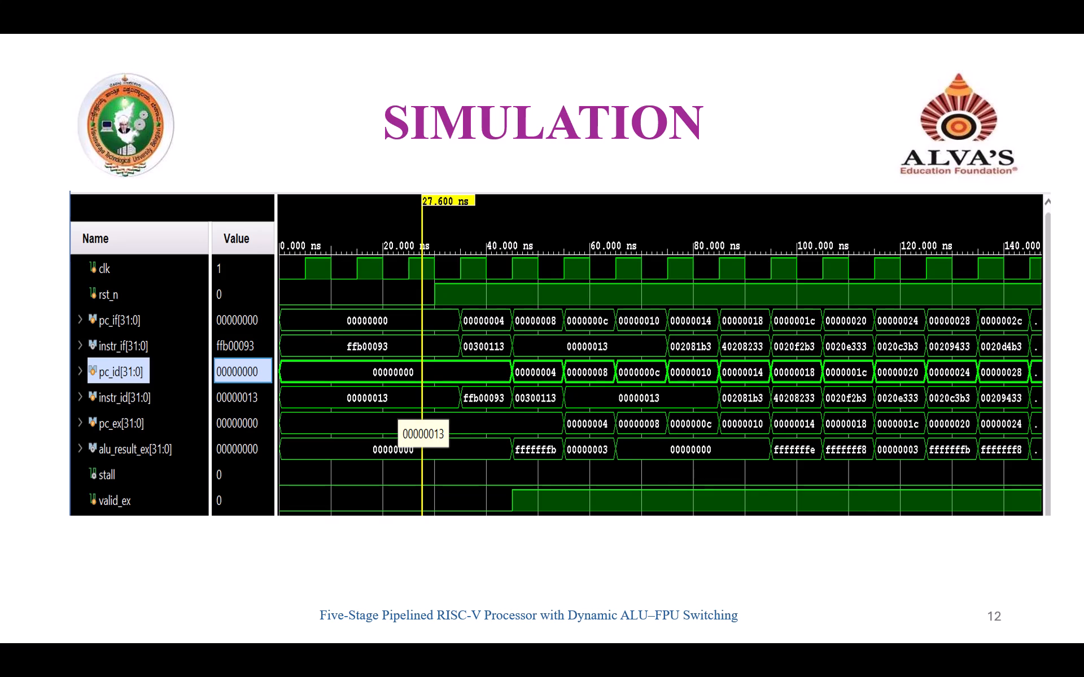
key("Right")
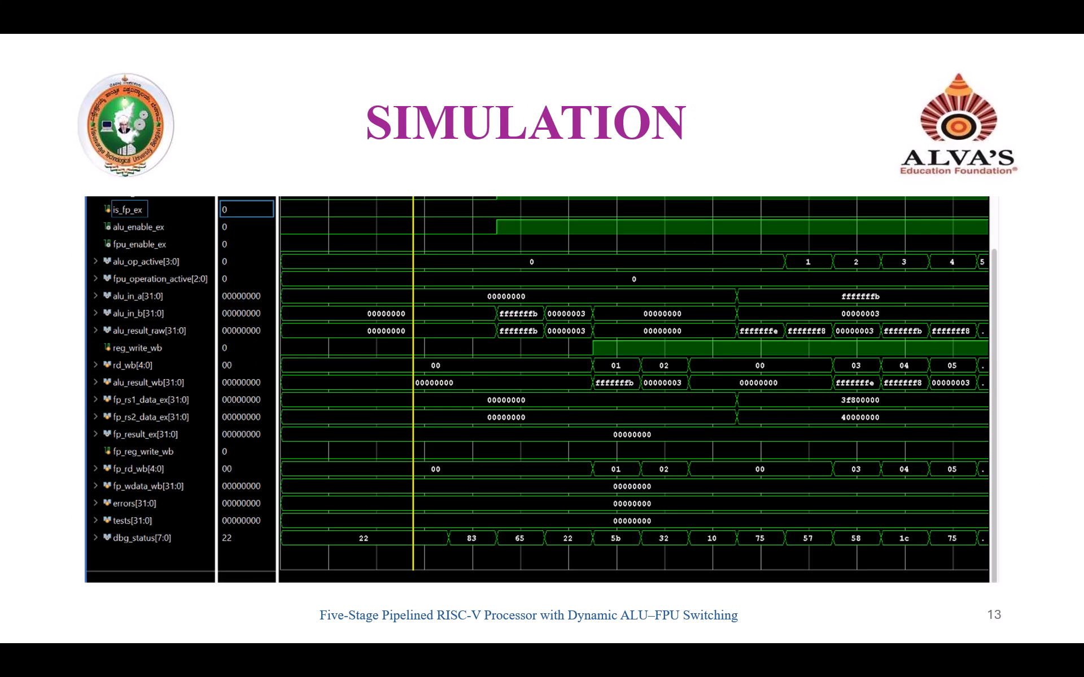
key("Right")
key("Left")
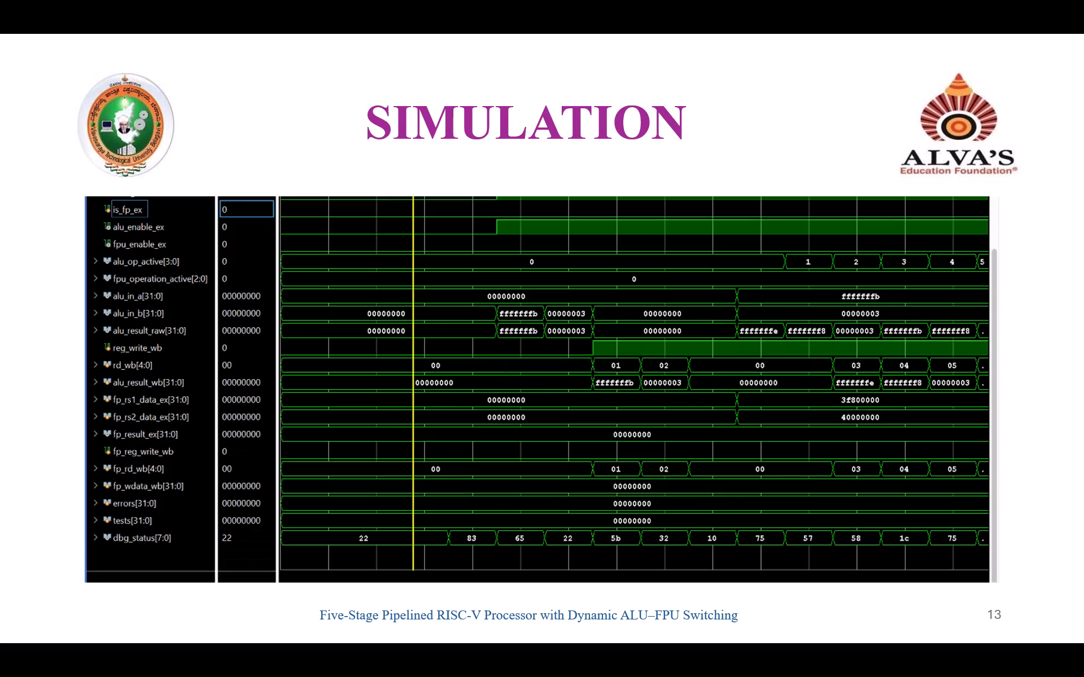
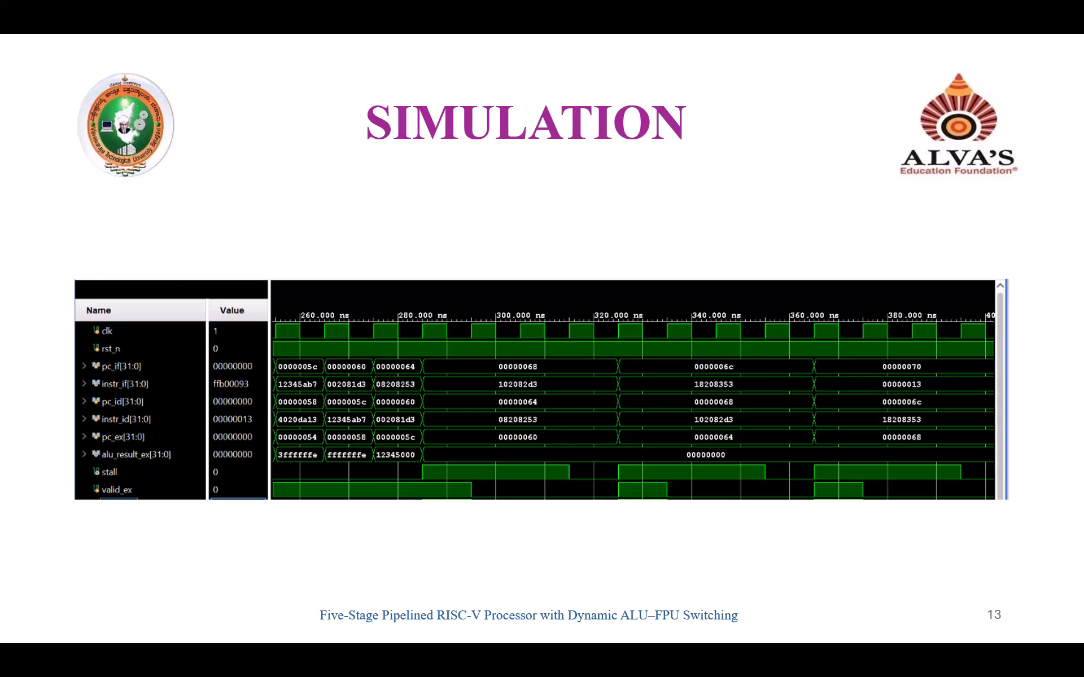
Continue the full-screen review from the SIMULATION slides through both PRESENT RESULT tables, Future Enhancements and CONCLUSION to the REFERENCES slides.
key("Right")
key("Right")
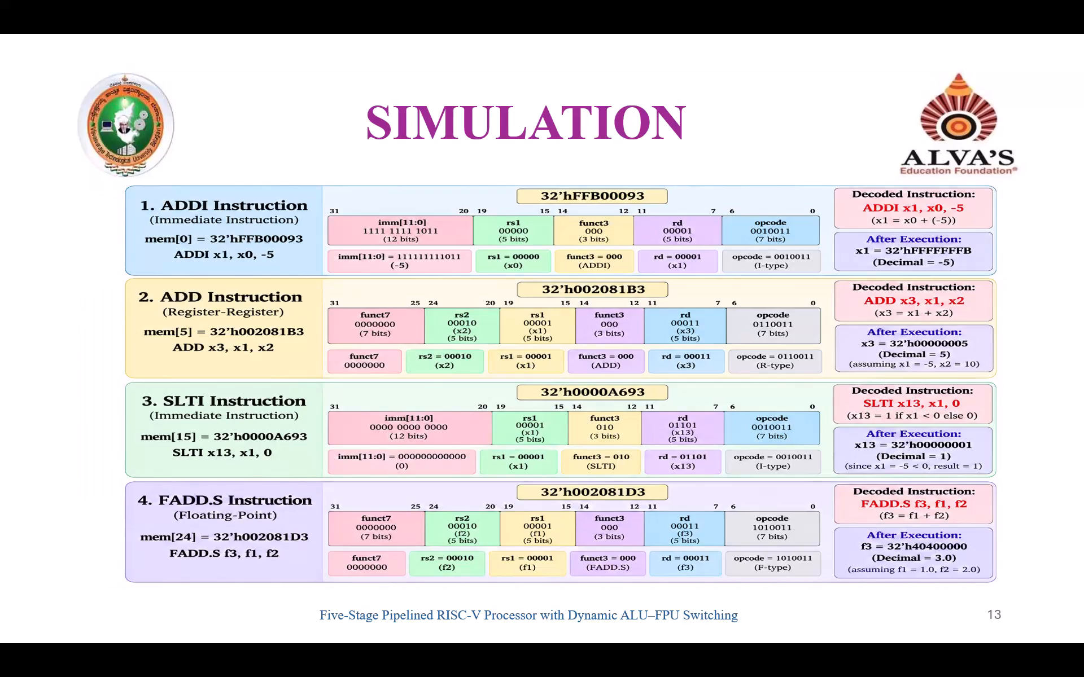
key("Right")
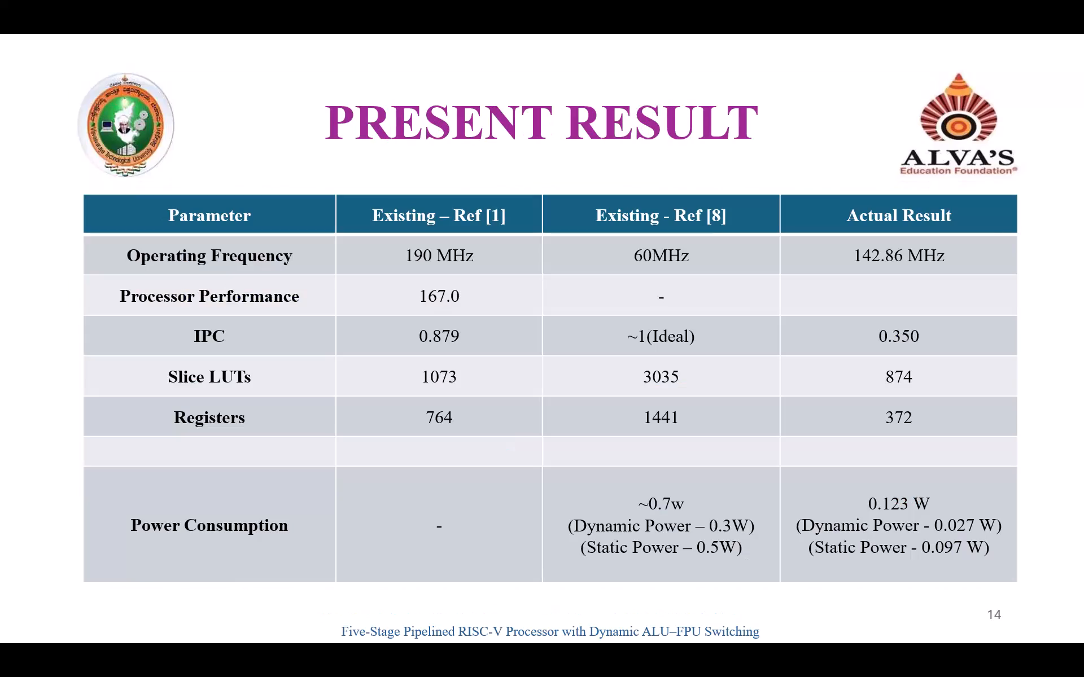
key("Right")
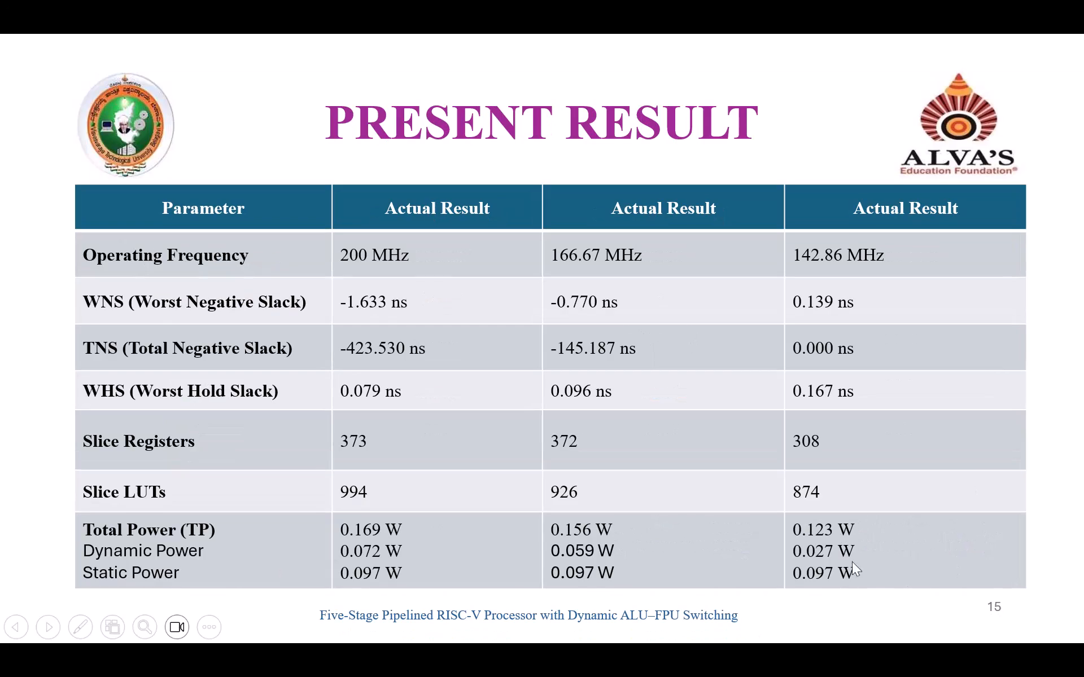
key("Right")
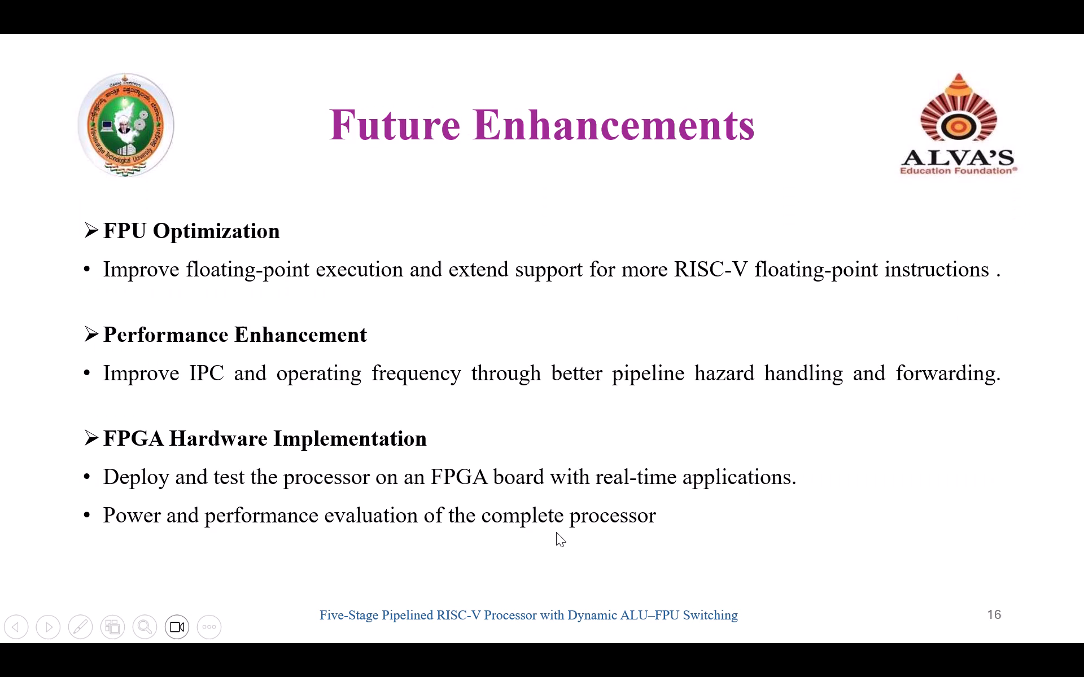
key("Right")
key("Right")
key("Right")
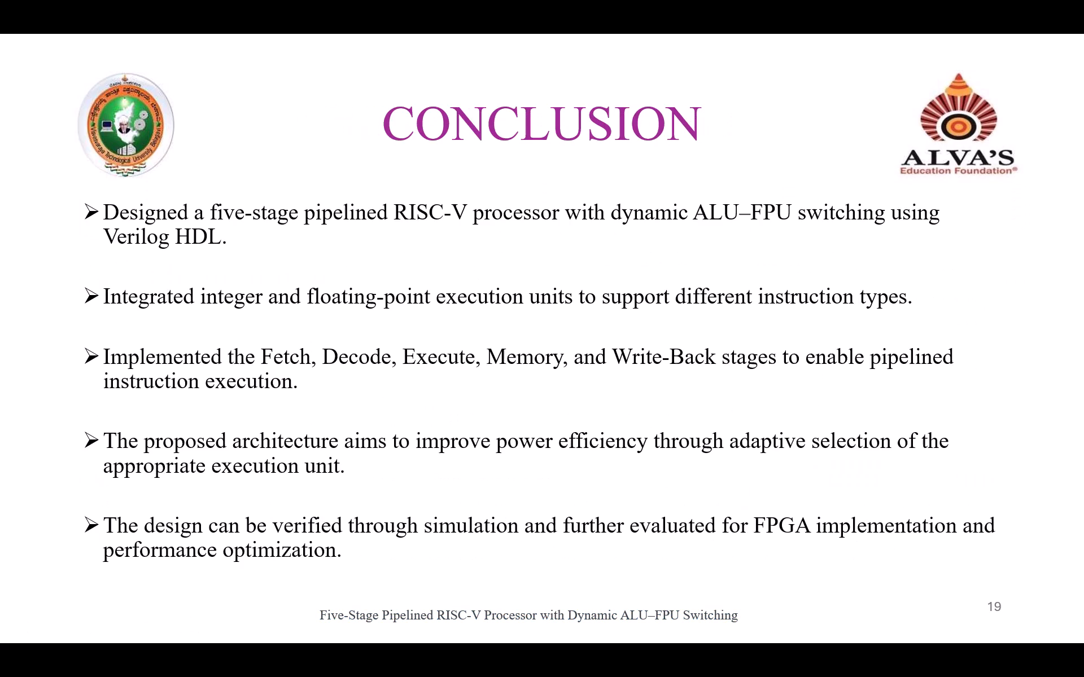
key("Right")
key("Right")
key("Right")
Review the slides backwards at full screen from REFERENCES to the slide 7 PROPOSED SYSTEM bullet points, and end the slide show.
key("Left")
key("Left")
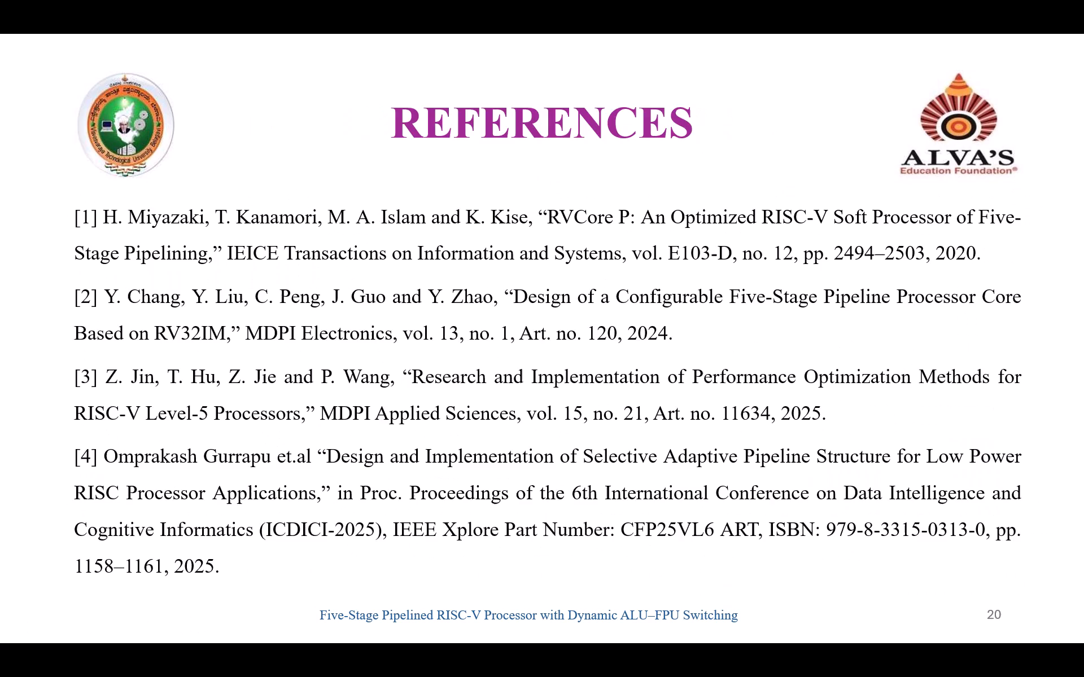
key("Left")
key("Left")
key("Left")
key("Left")
key("Left")
key("Left")
key("Left")
key("Left")
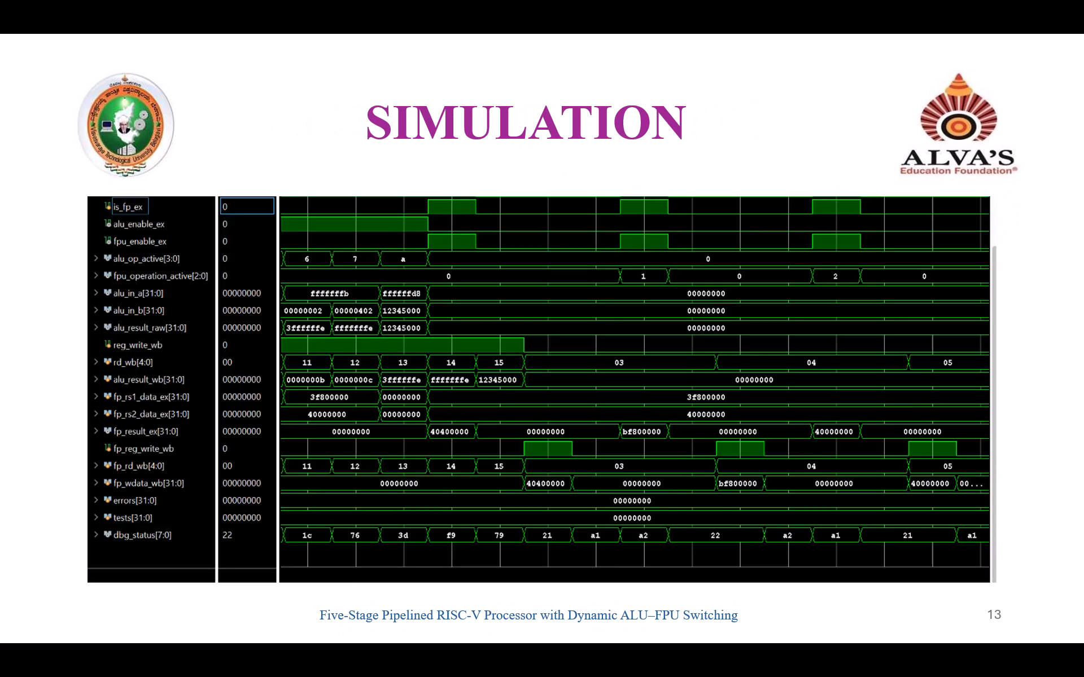
key("Left")
key("Left")
key("Left")
key("Left")
key("Left")
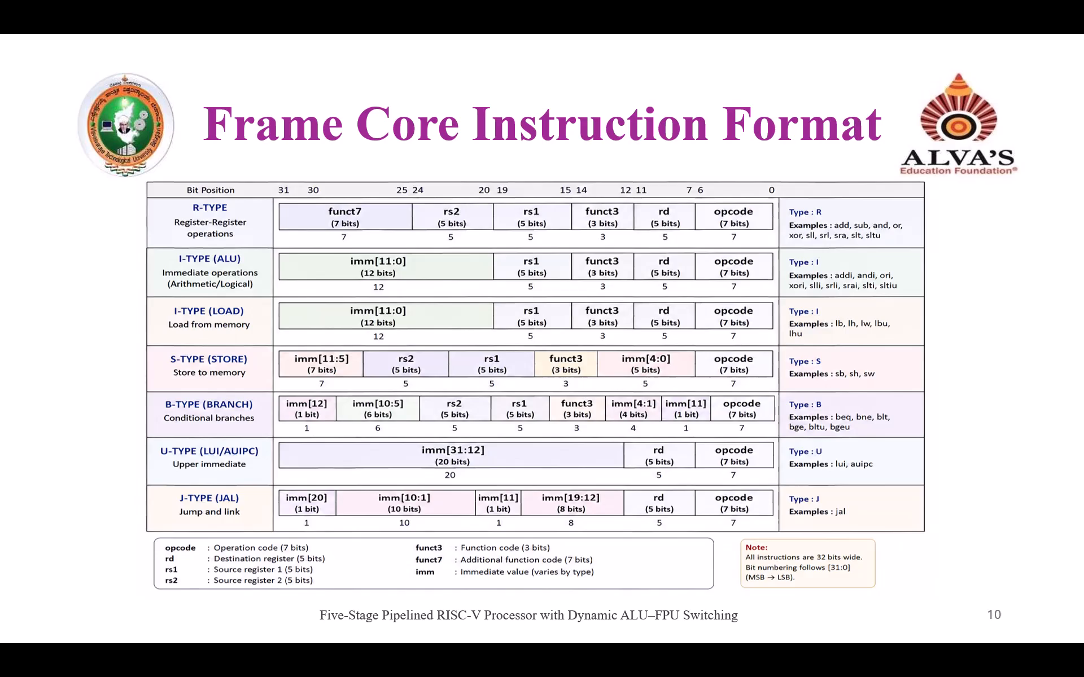
key("Left")
key("Right")
key("Left")
key("Left")
key("Left")
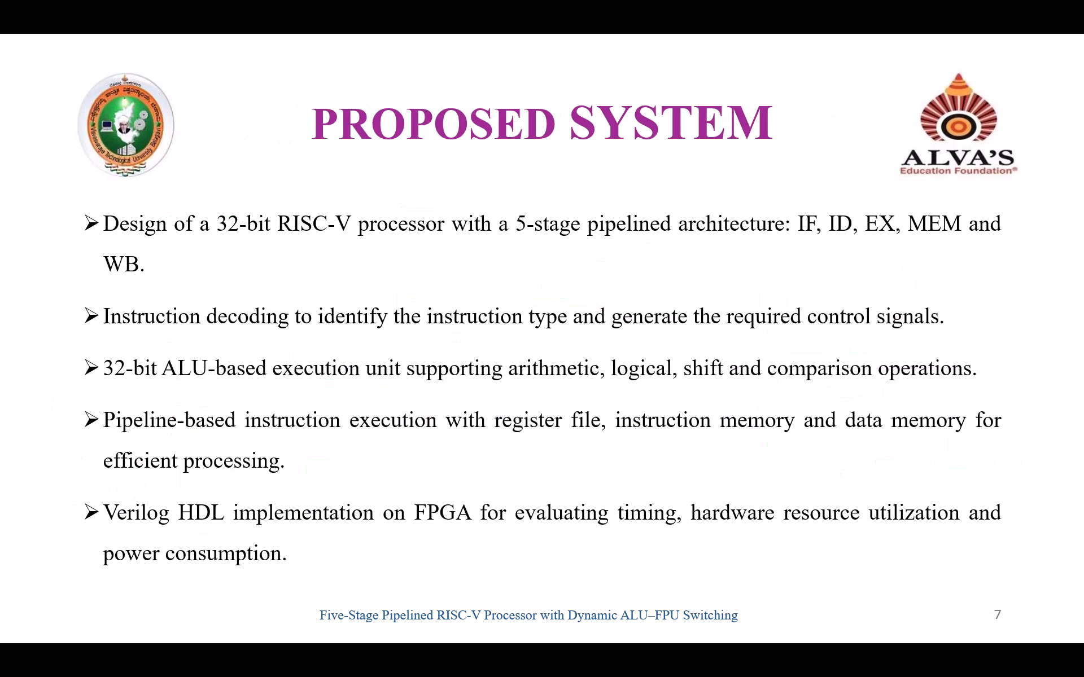
key("Escape")
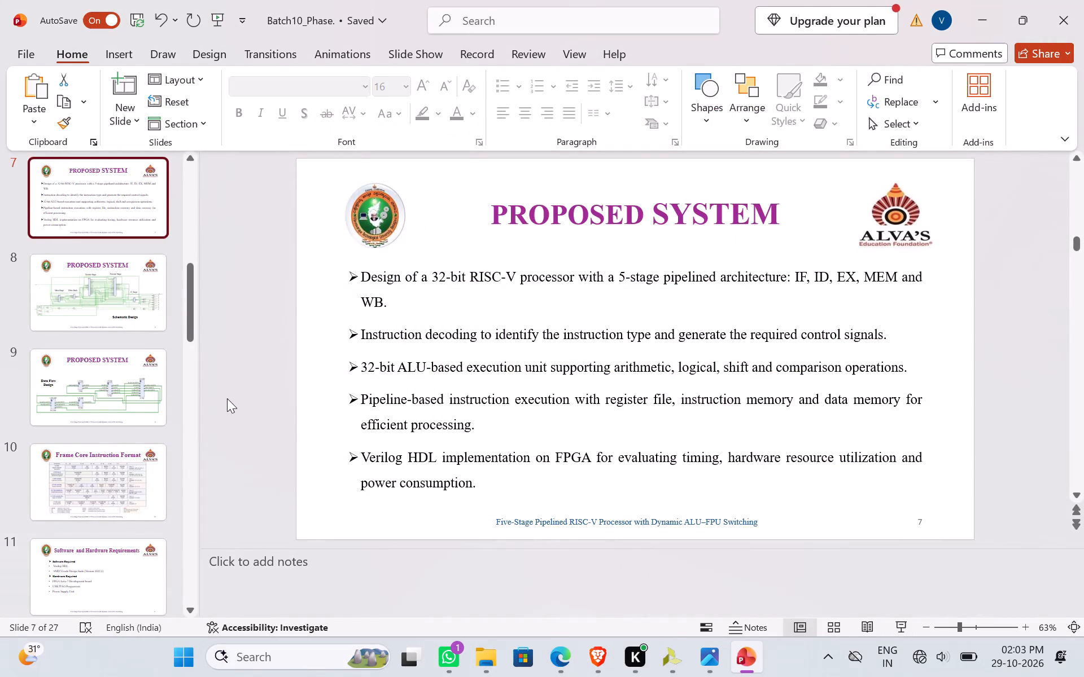
Delete slide 8, the PROPOSED SYSTEM slide with the Schematic Design diagram.
left_click_drag(227, 398, 94, 268)
left_click(109, 391)
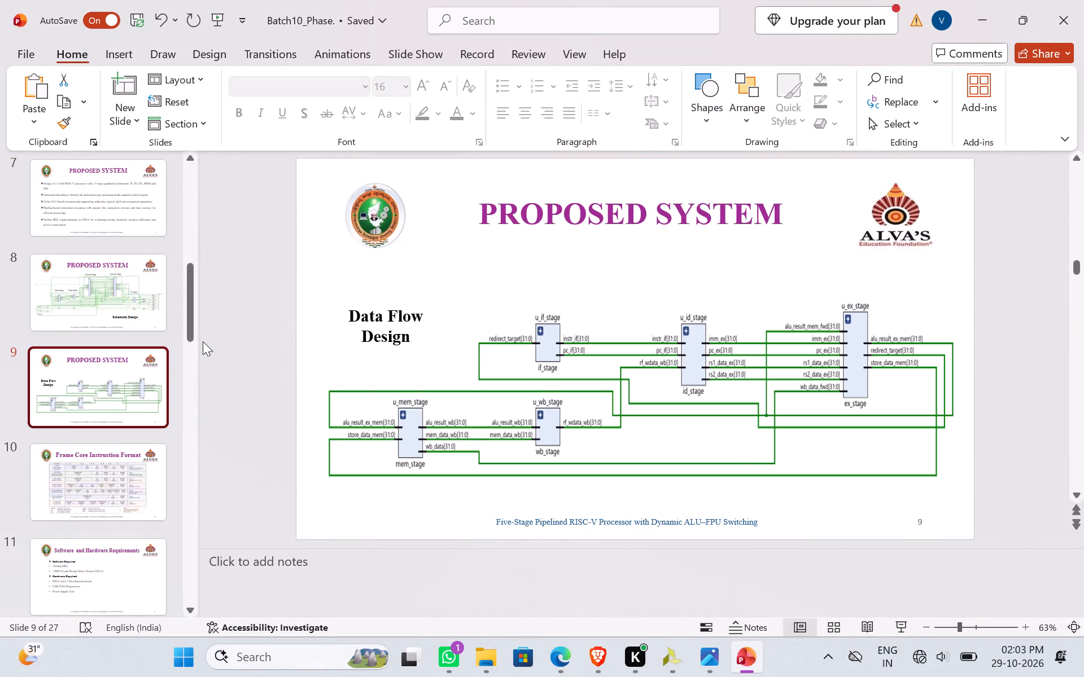
left_click(73, 282)
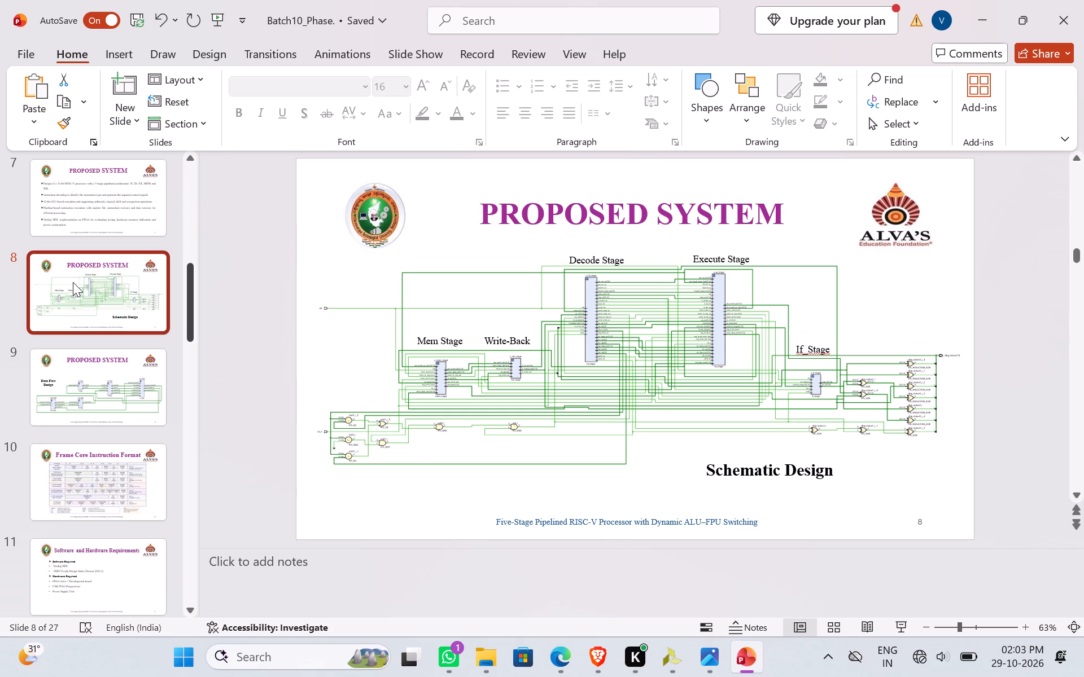
key("Delete")
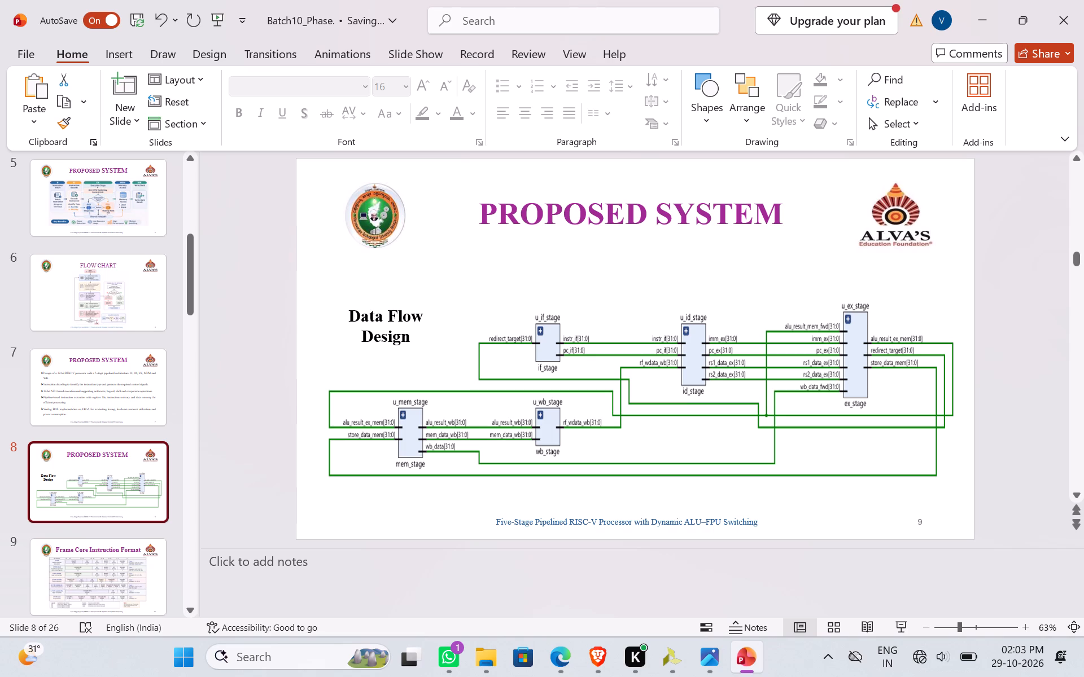
Review the earlier slides in the editor, from the FLOW CHART and PROPOSED SYSTEM diagram back to the LITERATURE REVIEW table.
left_click(80, 349)
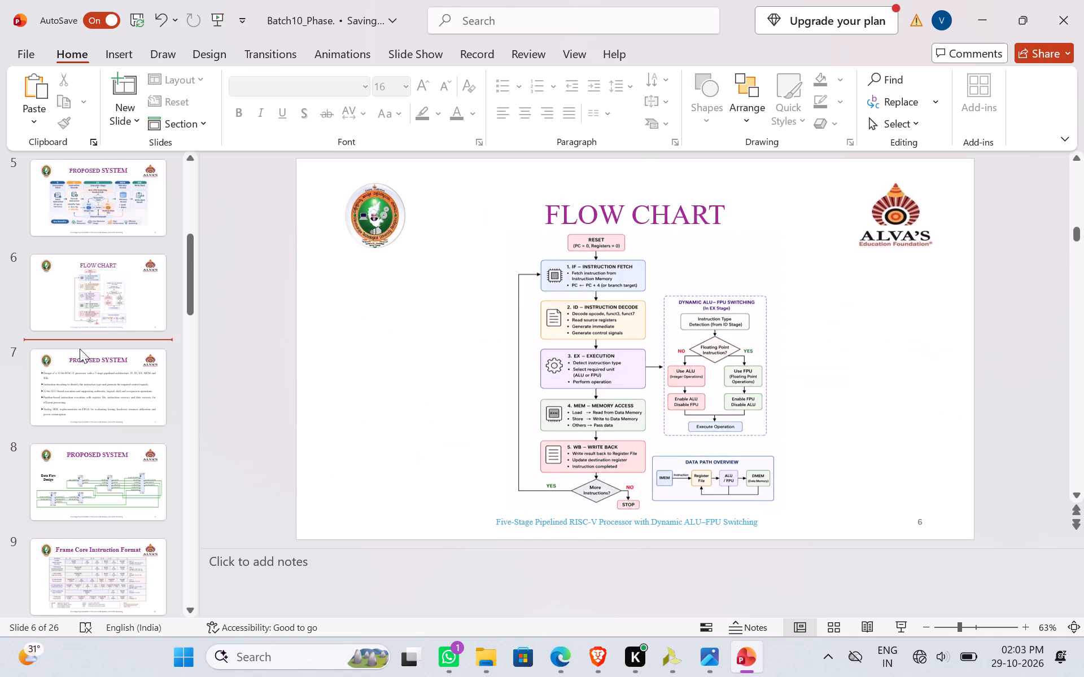
left_click(77, 377)
left_click(112, 307)
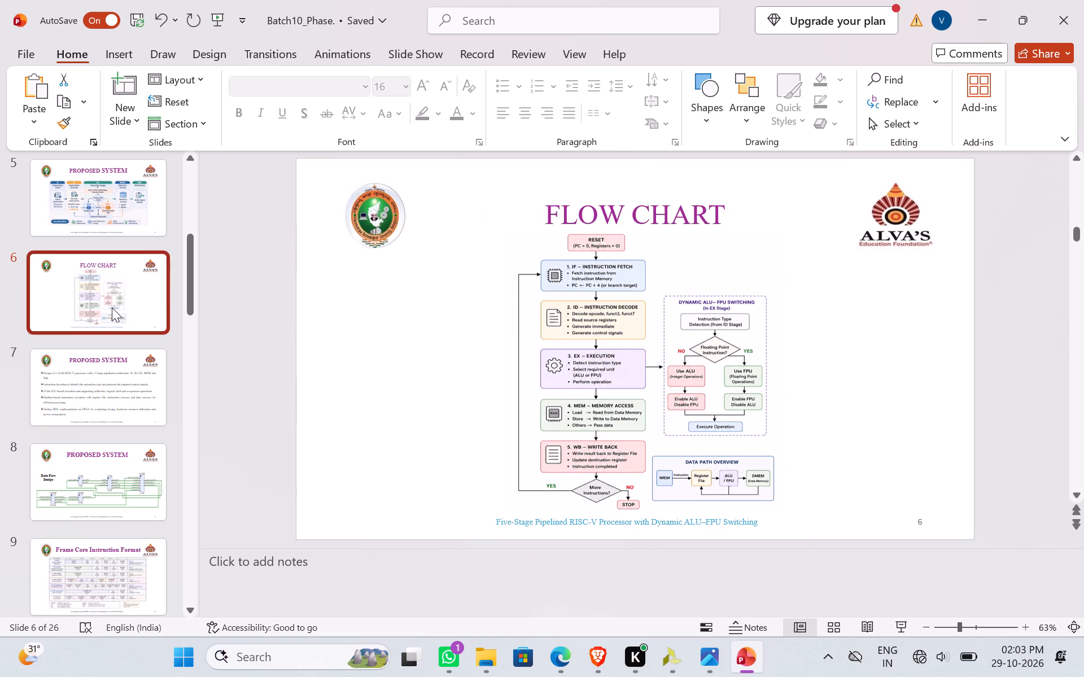
scroll(112, 307, "up", 1)
left_click(58, 347)
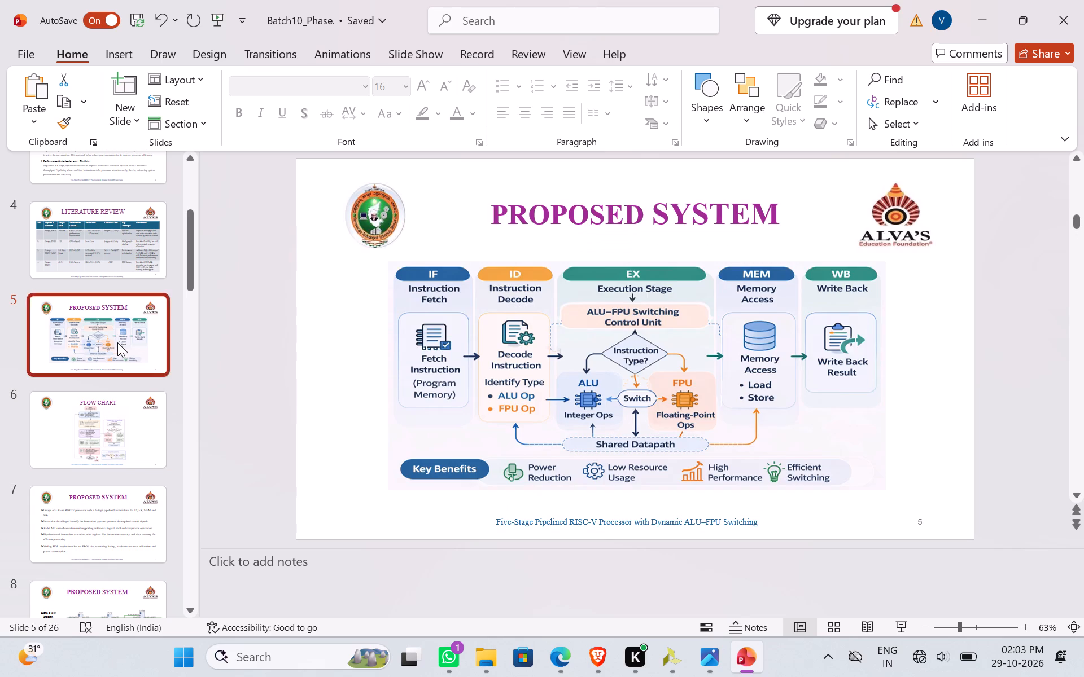
scroll(118, 342, "up", 1)
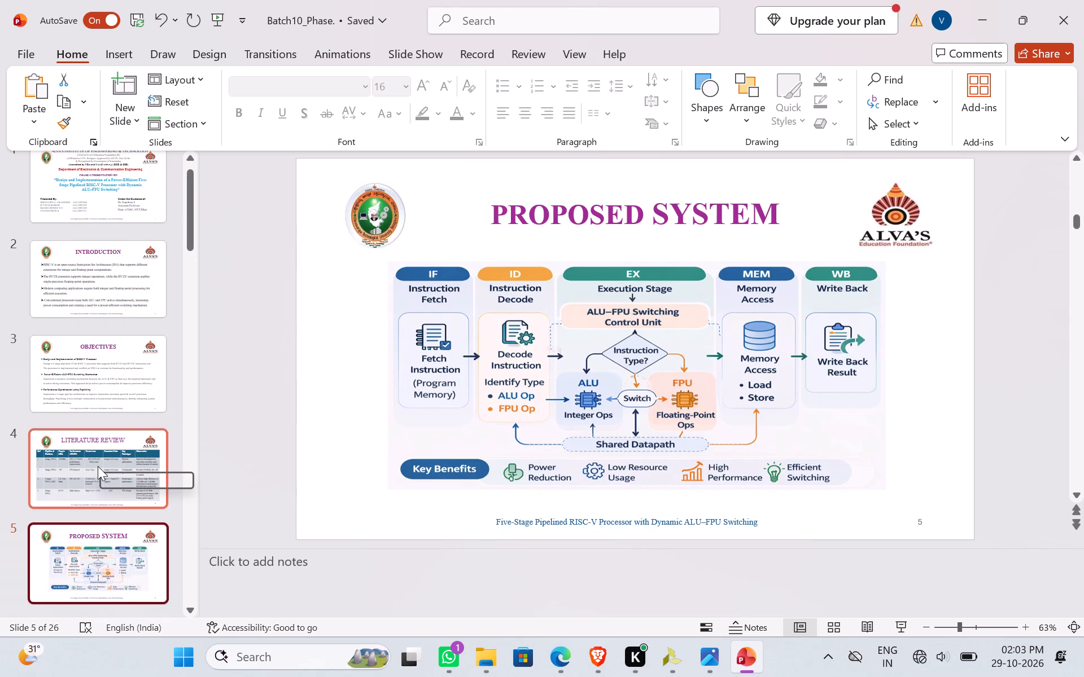
left_click(98, 466)
scroll(98, 466, "down", 1)
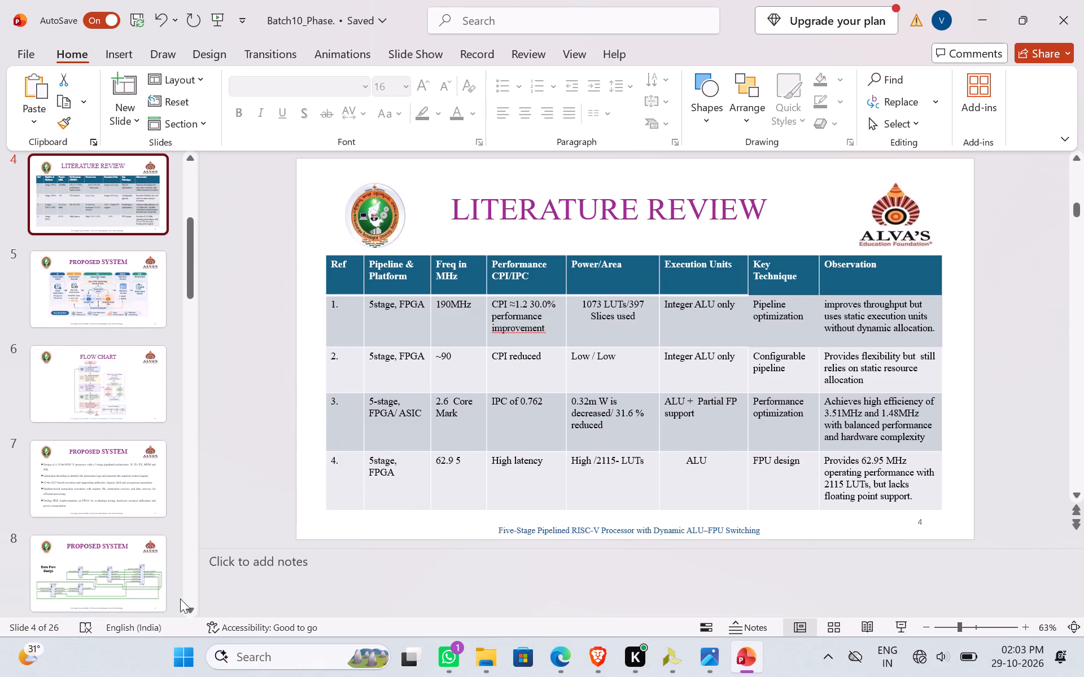
Review the slides from Frame Core Instruction Format through the SIMULATION waveforms to the slide 15 instruction decoding.
scroll(89, 575, "down", 1)
left_click(119, 512)
scroll(119, 512, "down", 1)
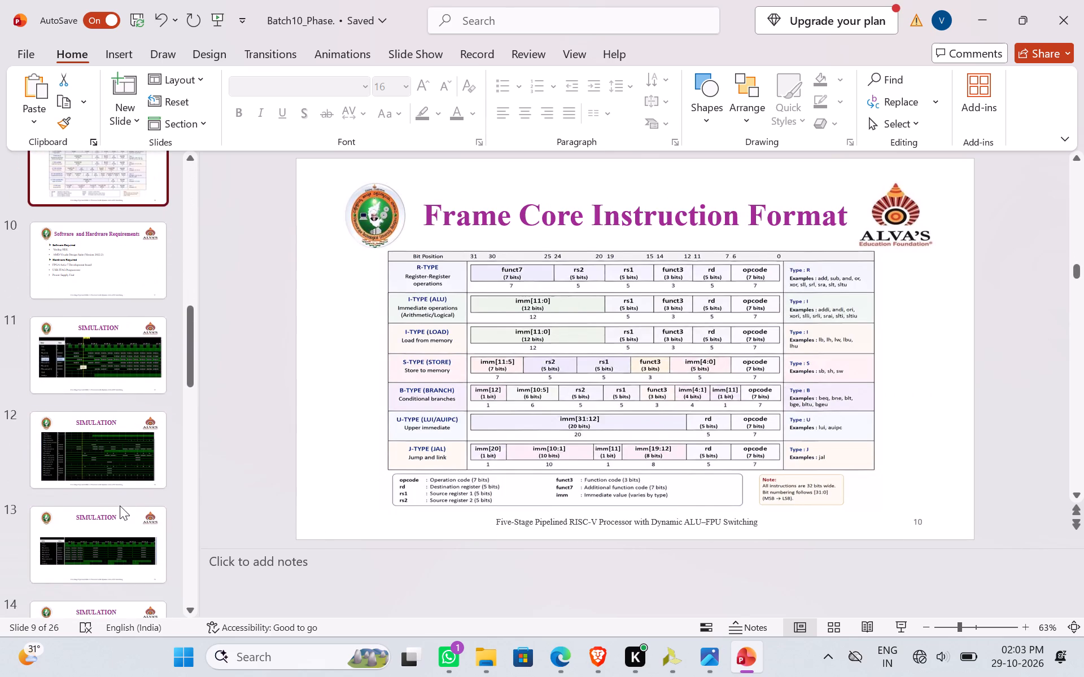
left_click(119, 379)
left_click(115, 456)
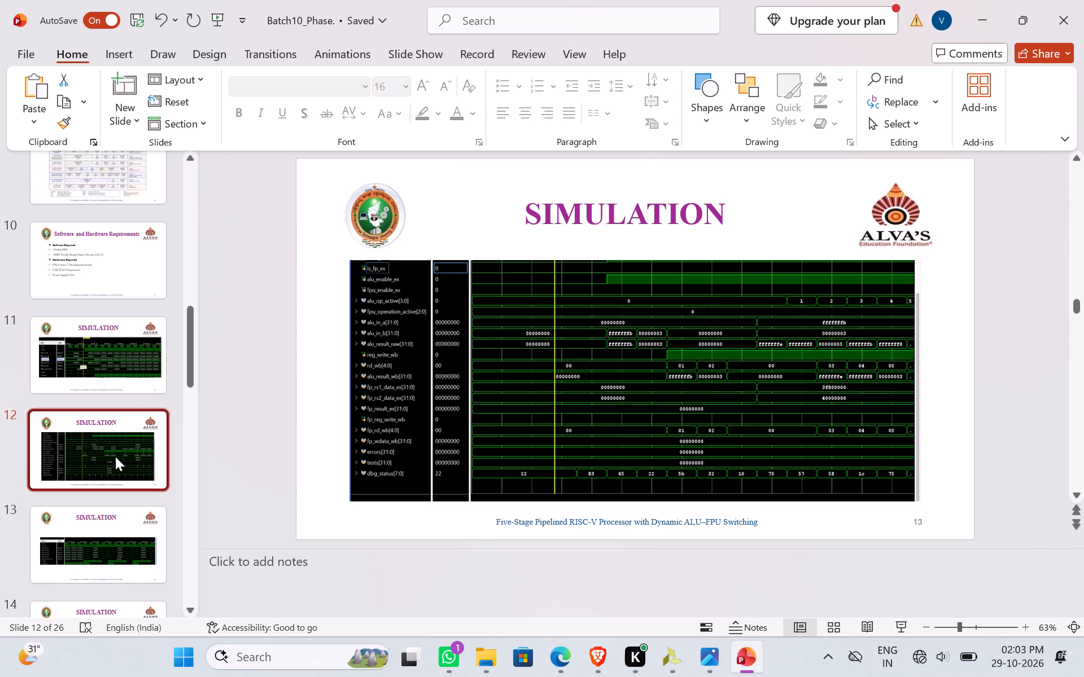
scroll(111, 482, "down", 1)
left_click(114, 468)
scroll(114, 468, "down", 1)
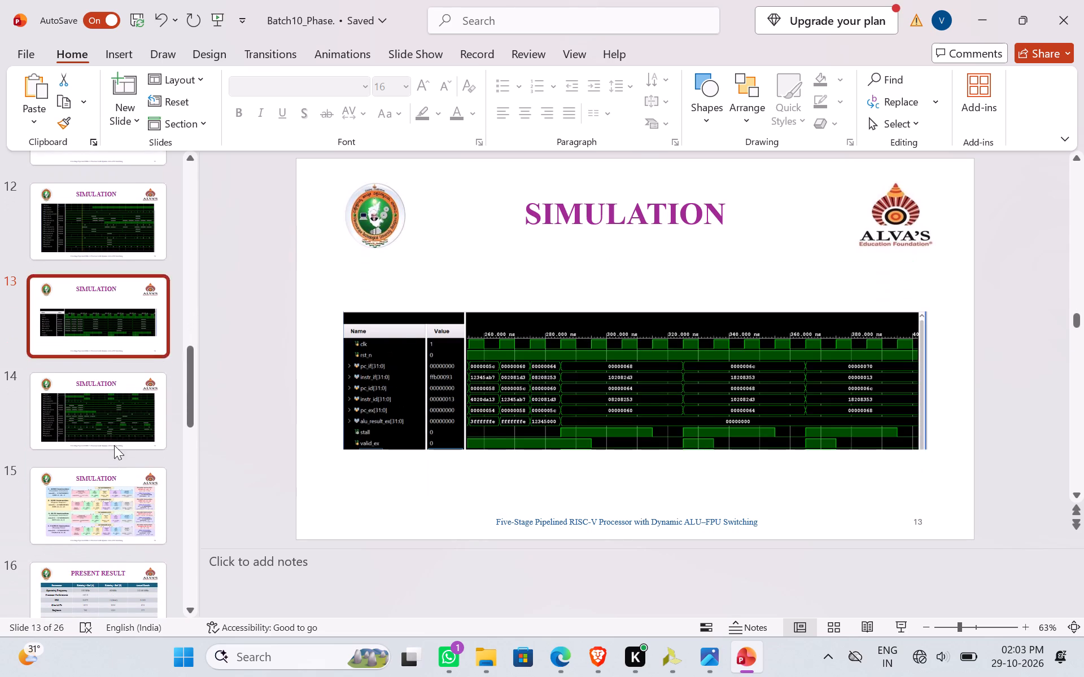
left_click(112, 436)
scroll(113, 513, "down", 1)
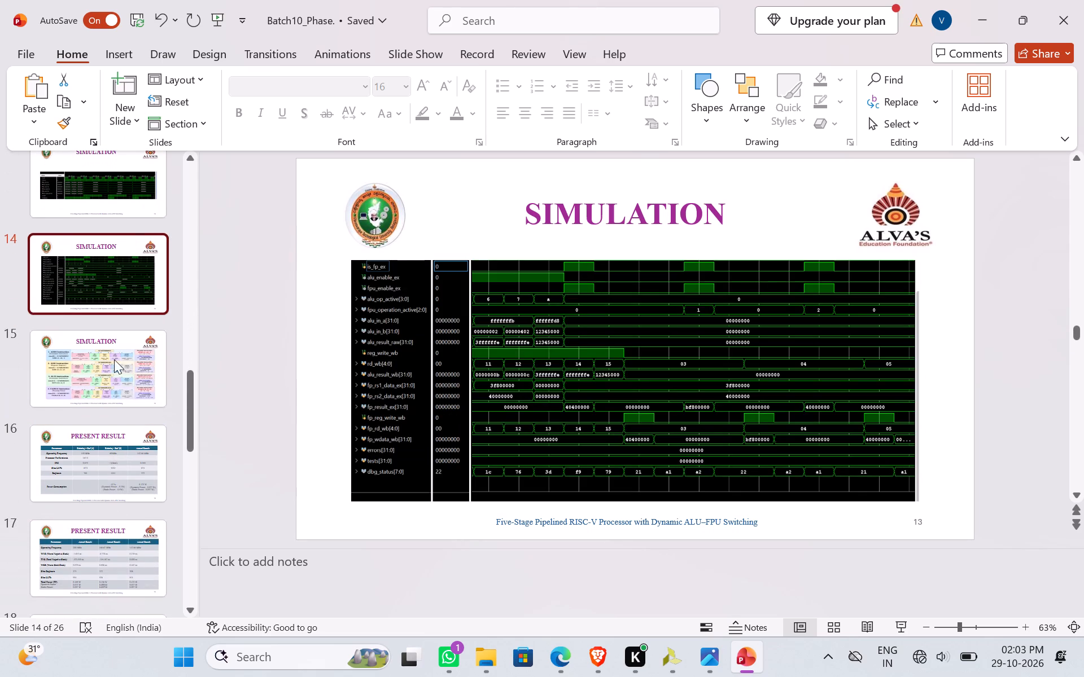
left_click(114, 352)
scroll(119, 475, "down", 1)
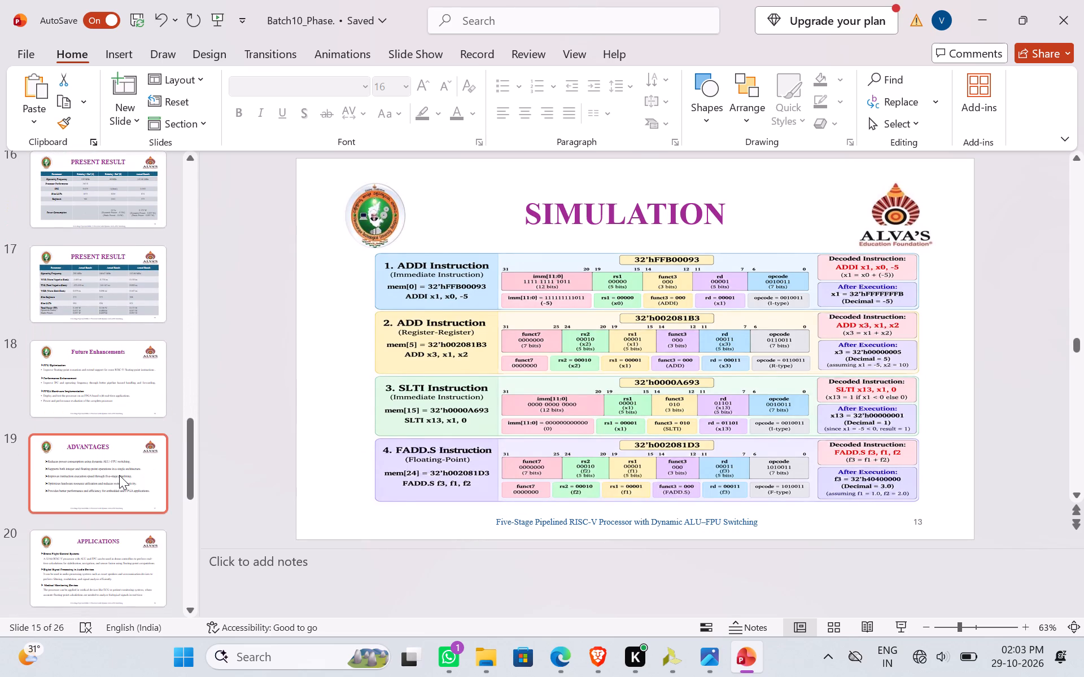
key("alt+Tab")
key("alt+Tab")
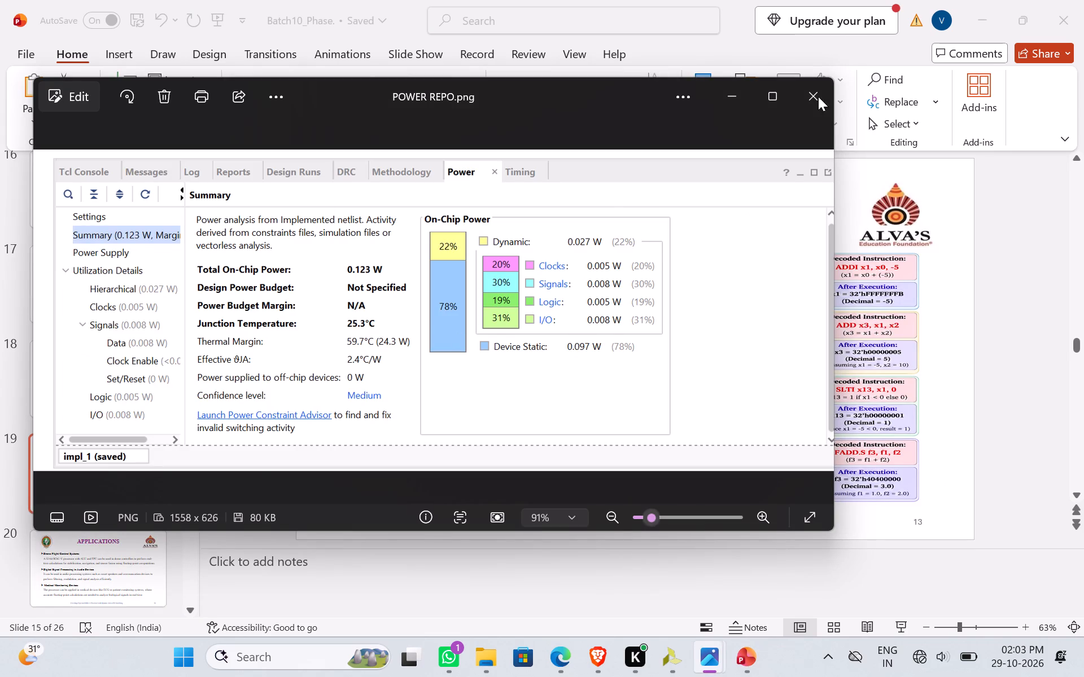
left_click(818, 96)
key("alt+Tab")
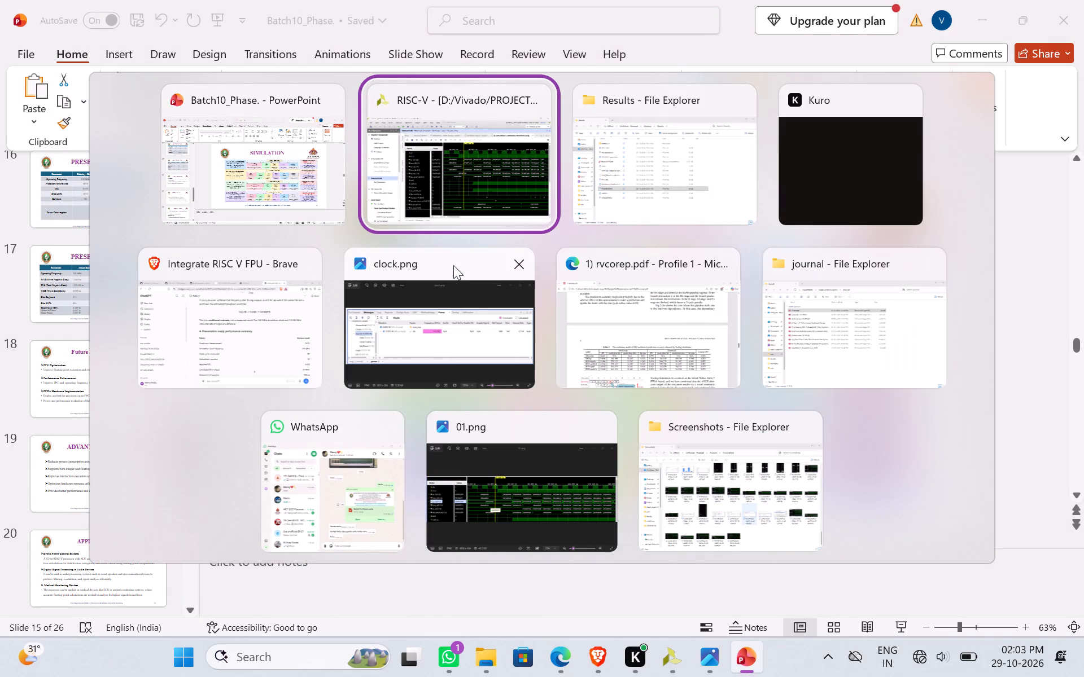
key("alt+Tab")
key("alt+Tab")
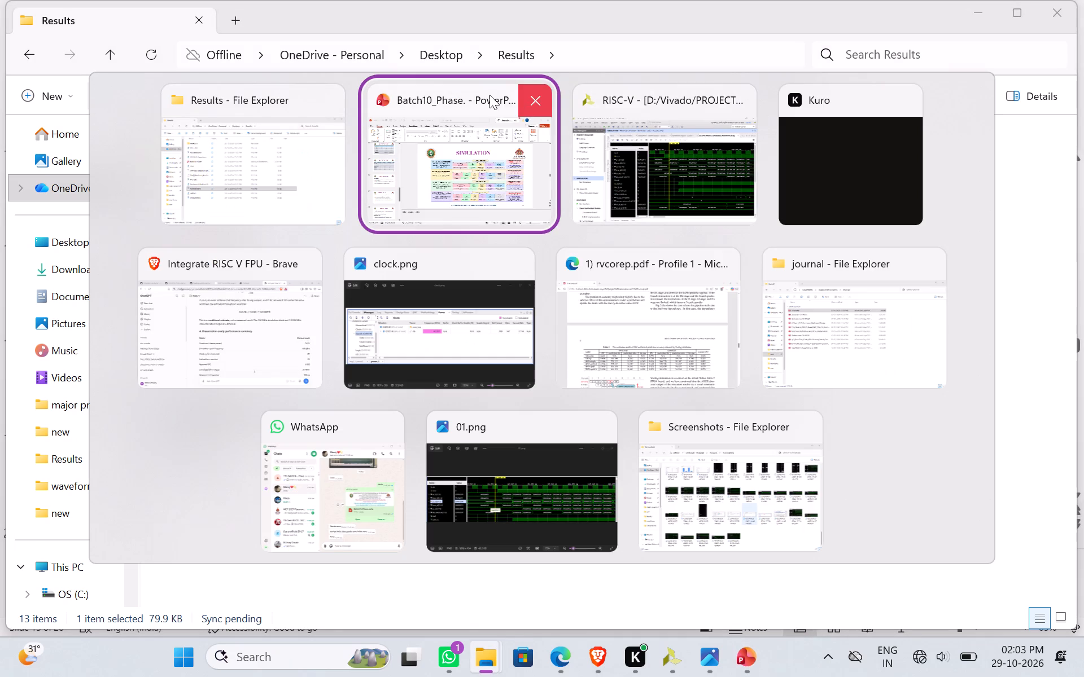
left_click(313, 98, "alt")
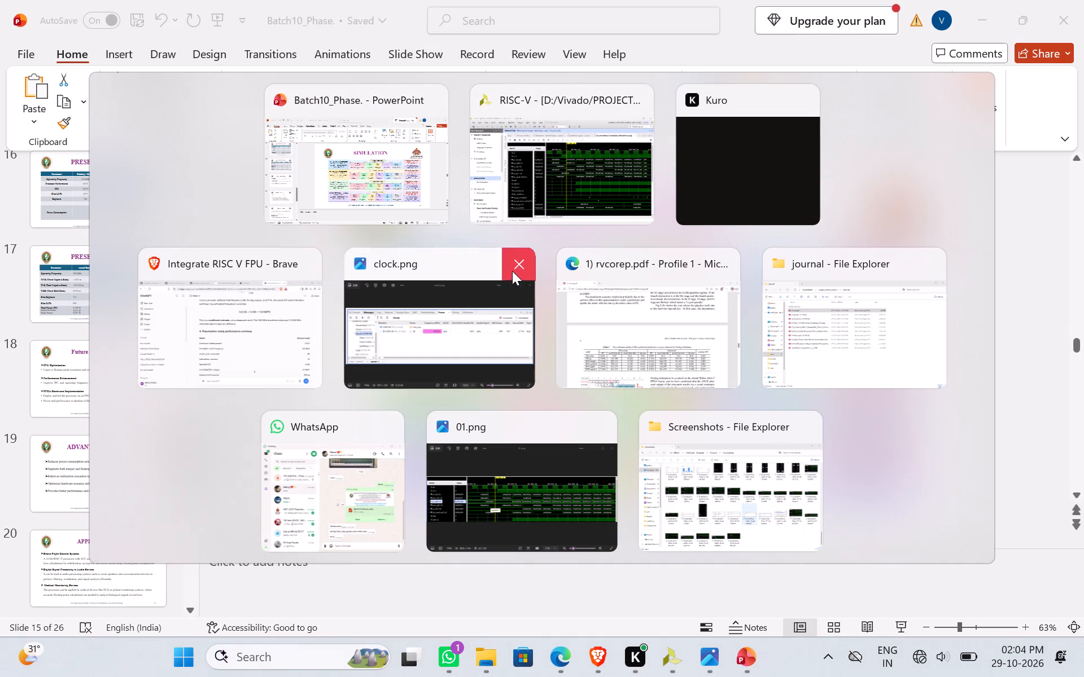
left_click(516, 265, "alt")
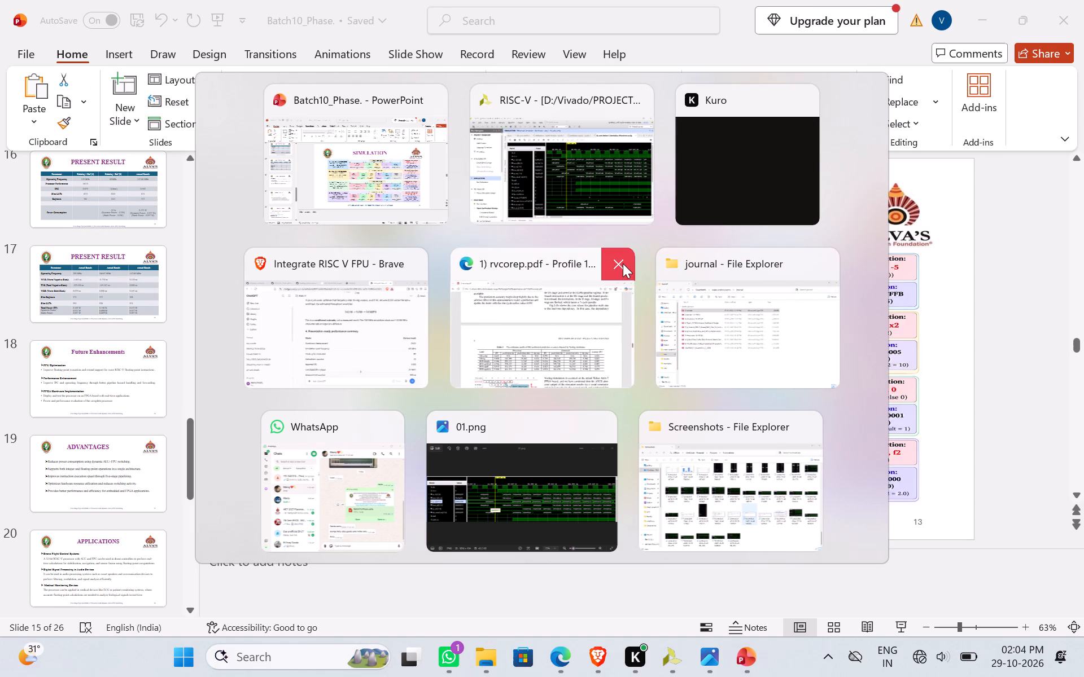
left_click(623, 263, "alt")
left_click(728, 264, "alt")
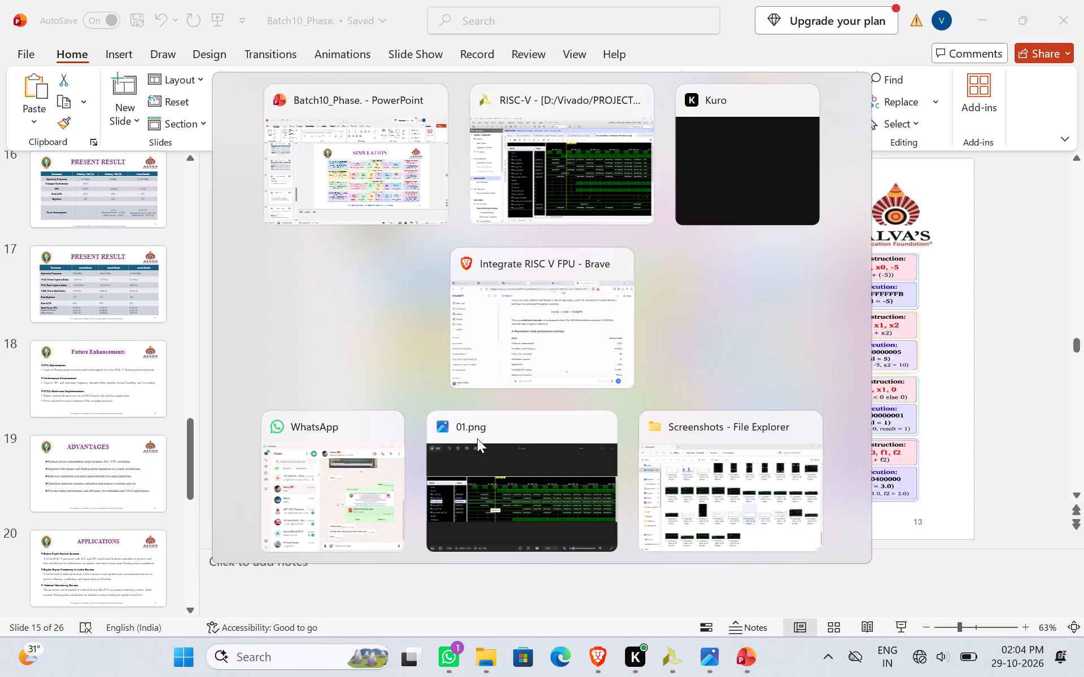
left_click(385, 425, "alt")
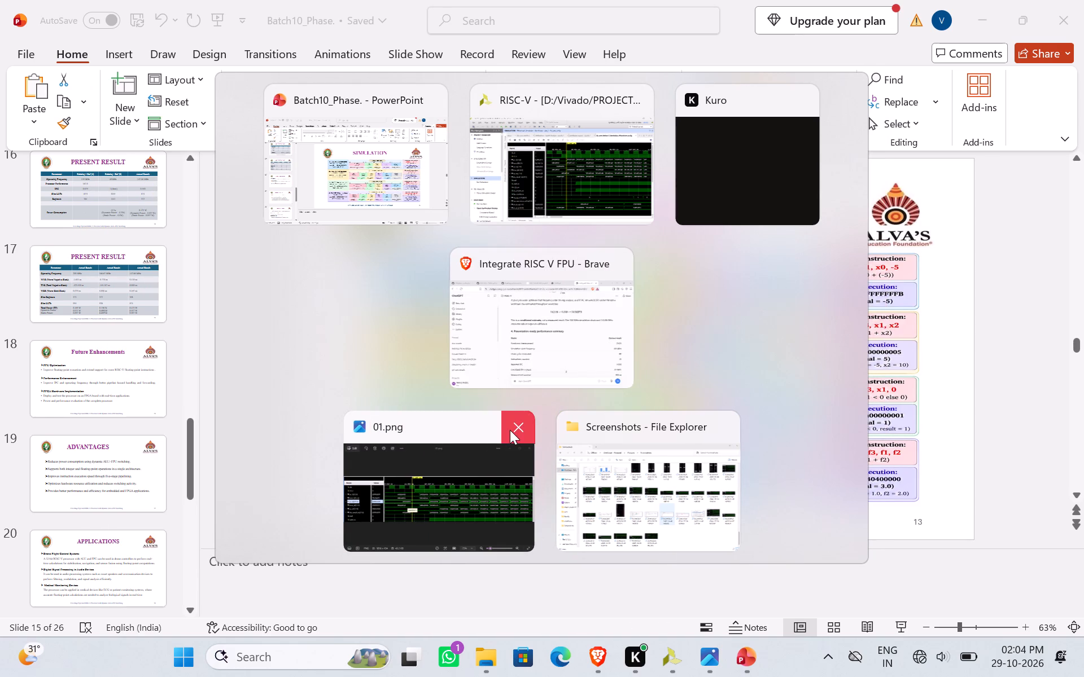
left_click(510, 430, "alt")
left_click(610, 427, "alt")
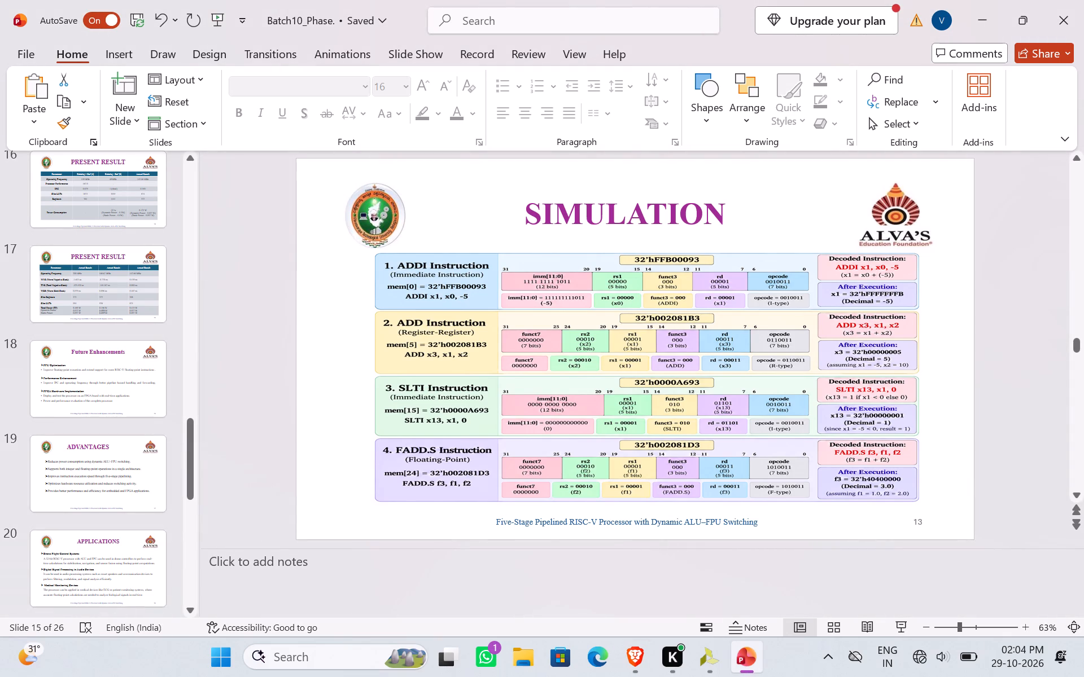
Go back to slide 1, the PHASE 3 PRESENTATION title slide.
scroll(0, 346, "up", 8)
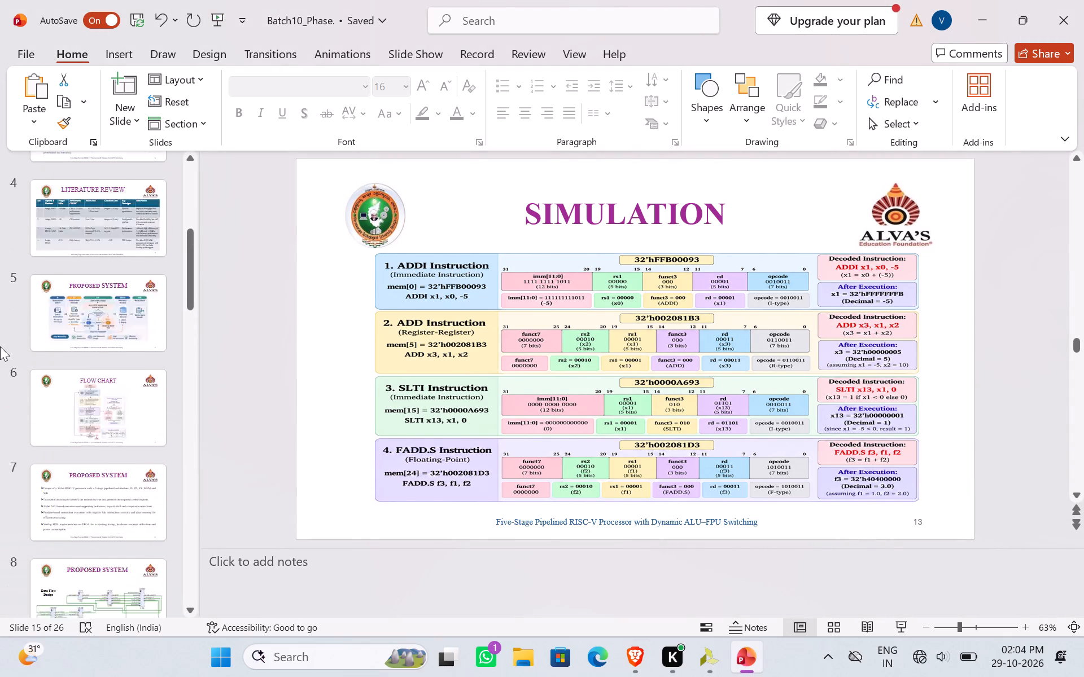
scroll(0, 346, "up", 2)
scroll(98, 368, "down", 4)
scroll(98, 368, "up", 4)
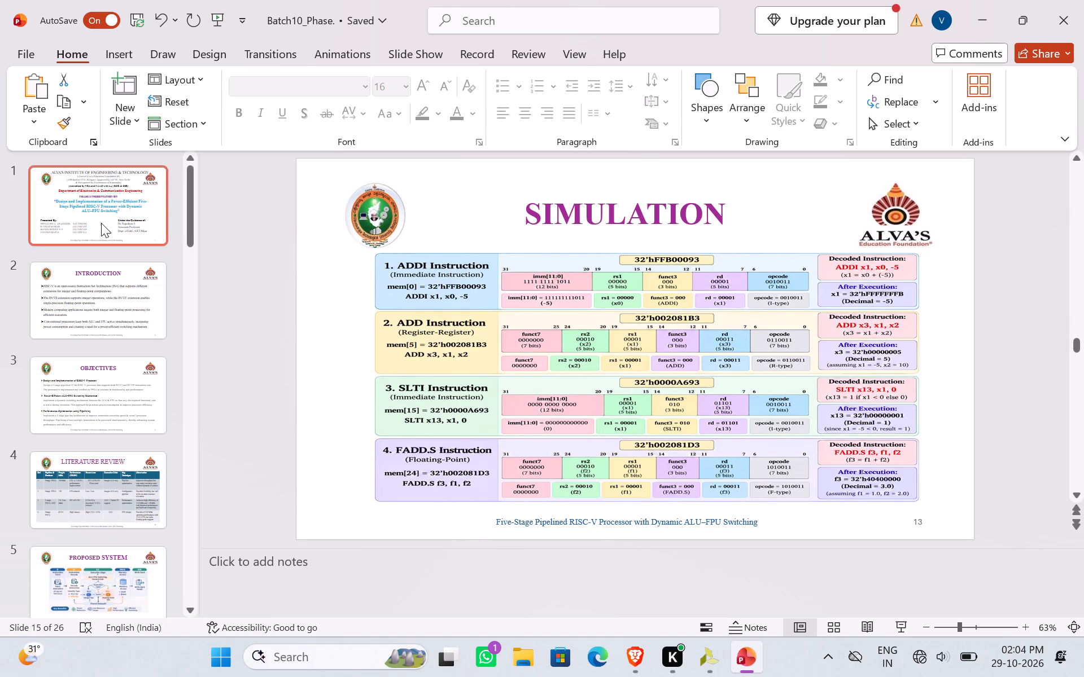
left_click(101, 223)
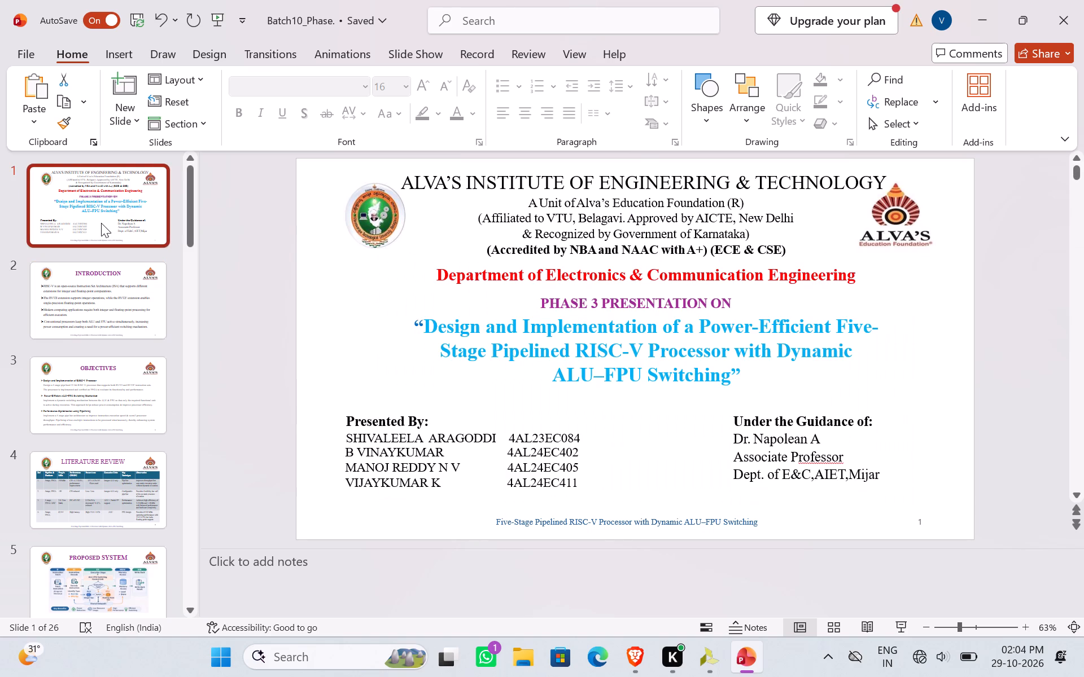
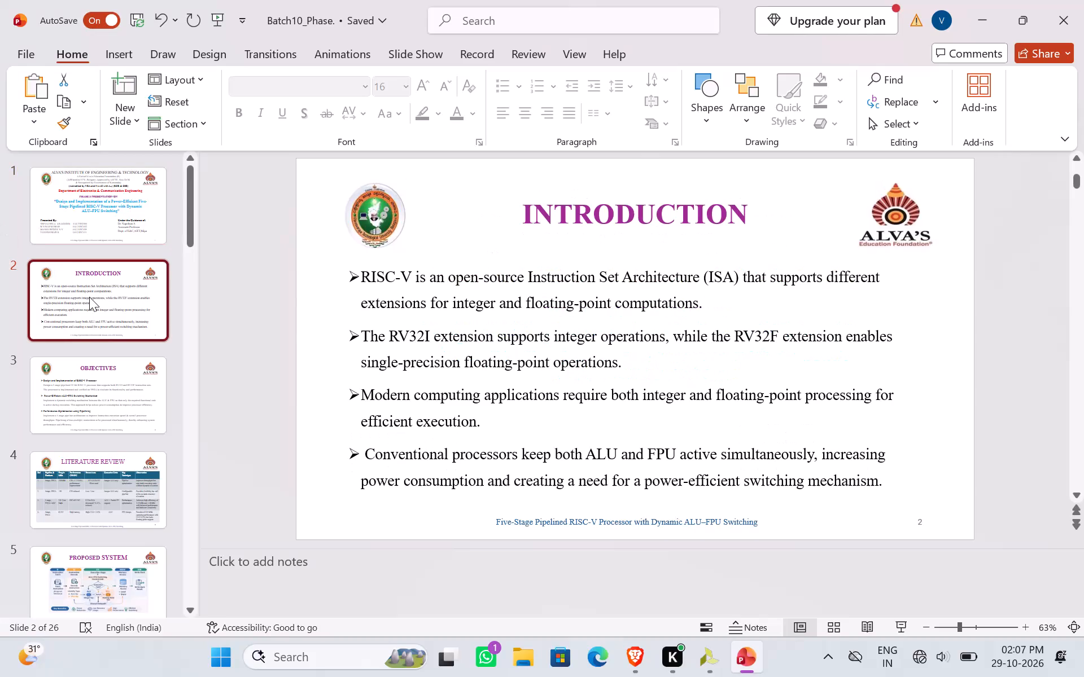
Review the slides from INTRODUCTION and OBJECTIVES through FLOW CHART, PROPOSED SYSTEM and Software and Hardware Requirements to the first SIMULATION waveform.
key("Right")
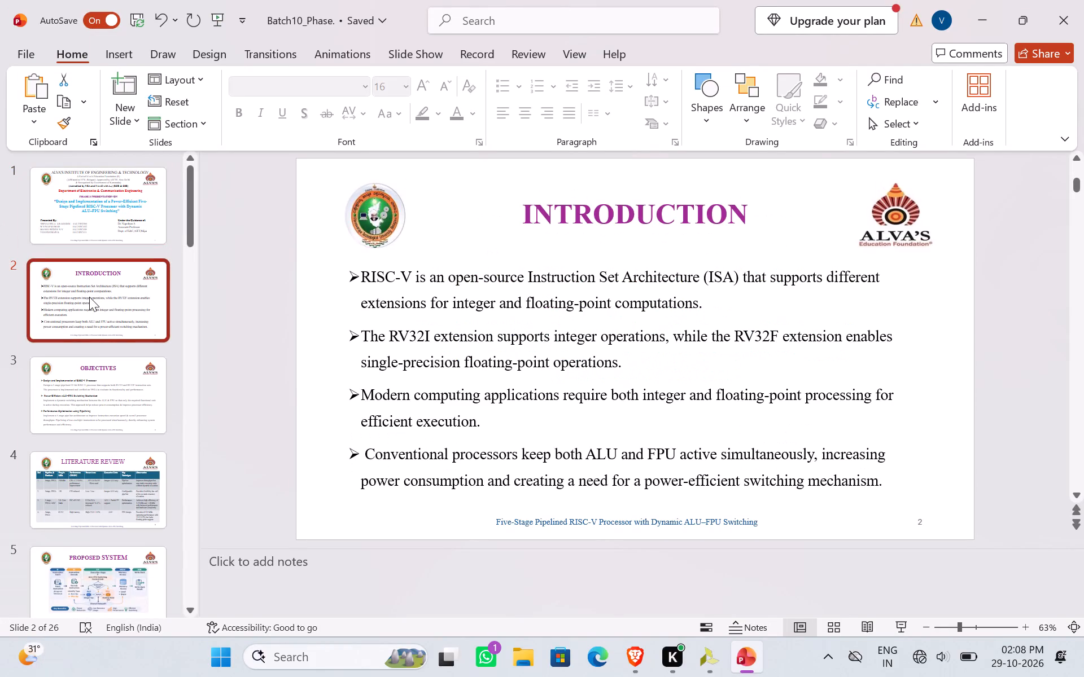
left_click(69, 438)
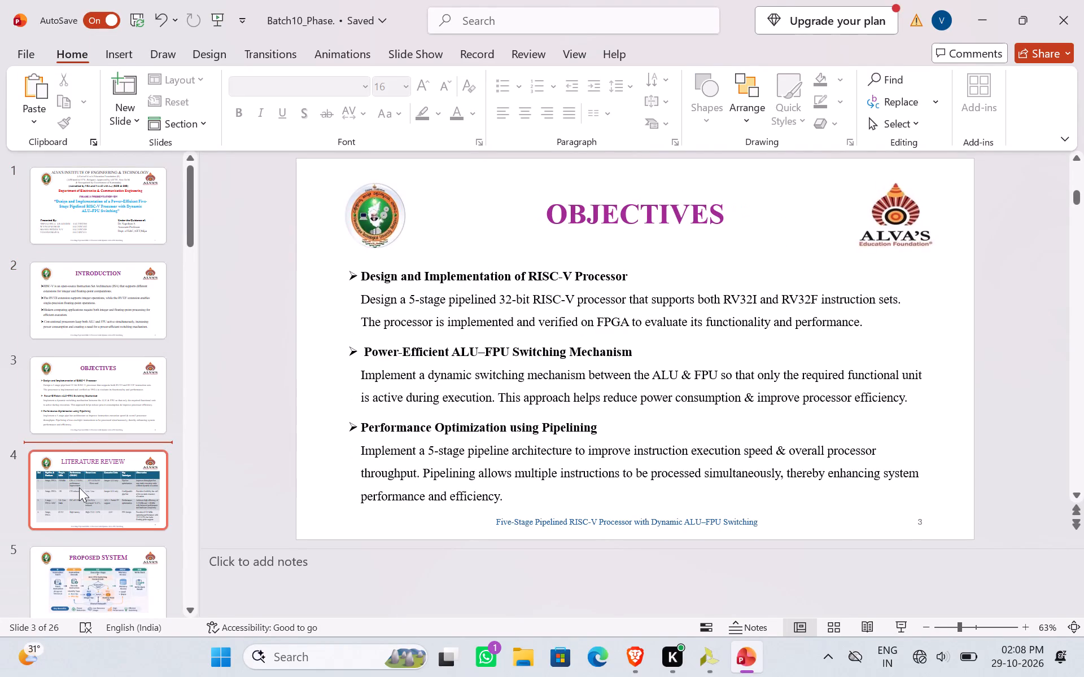
scroll(79, 487, "down", 1)
scroll(123, 474, "down", 1)
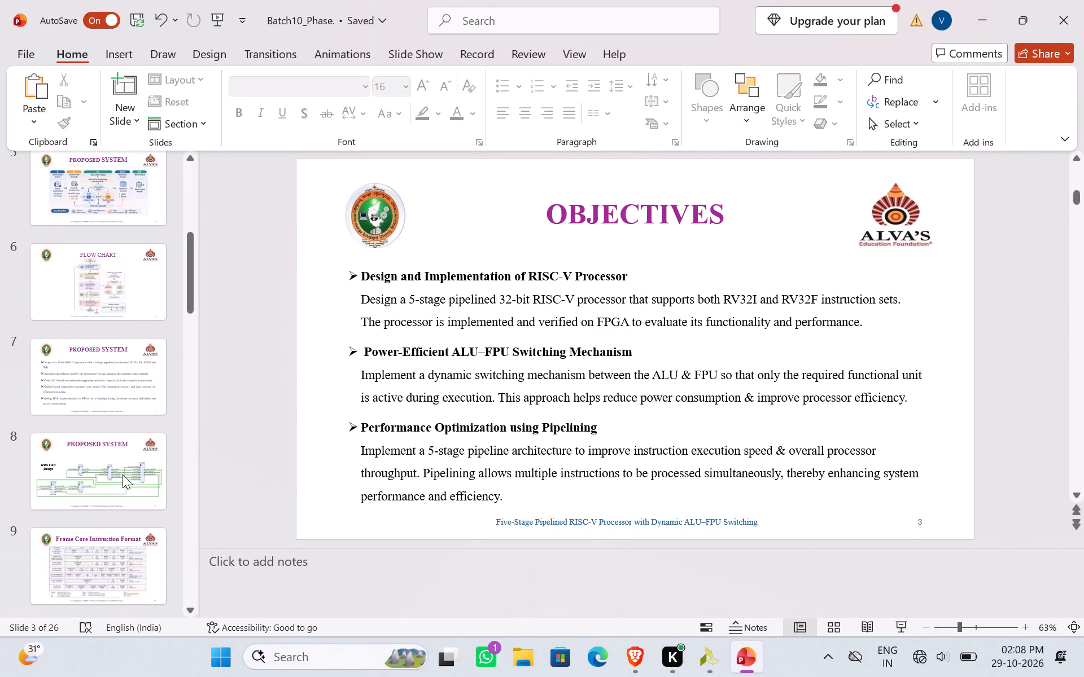
left_click(92, 293)
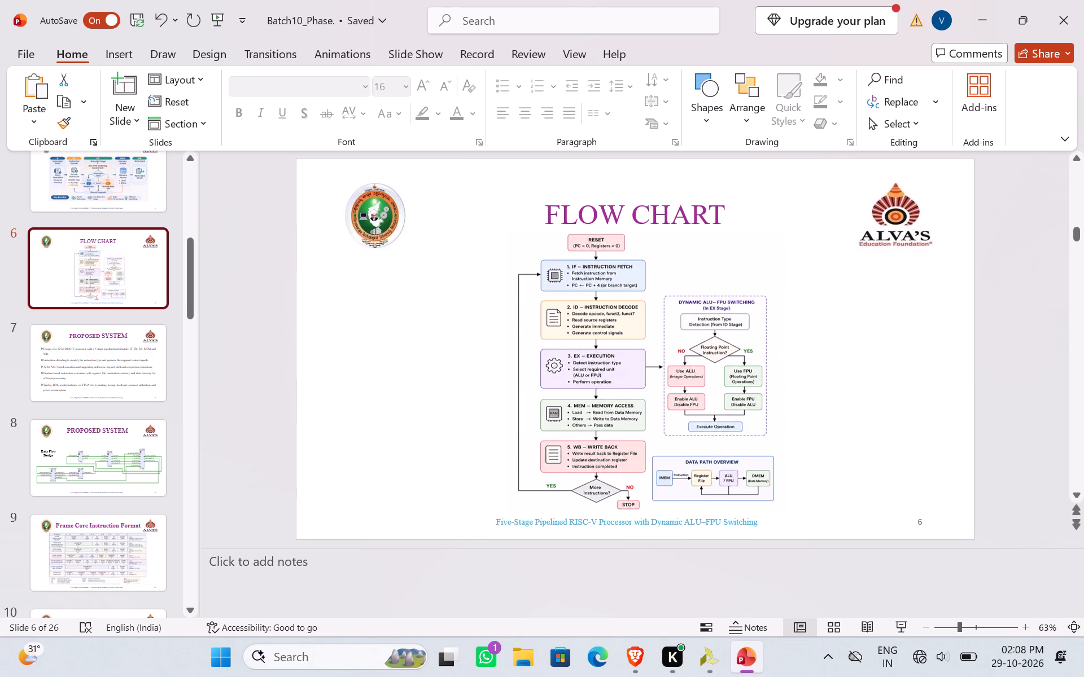
left_click(163, 461)
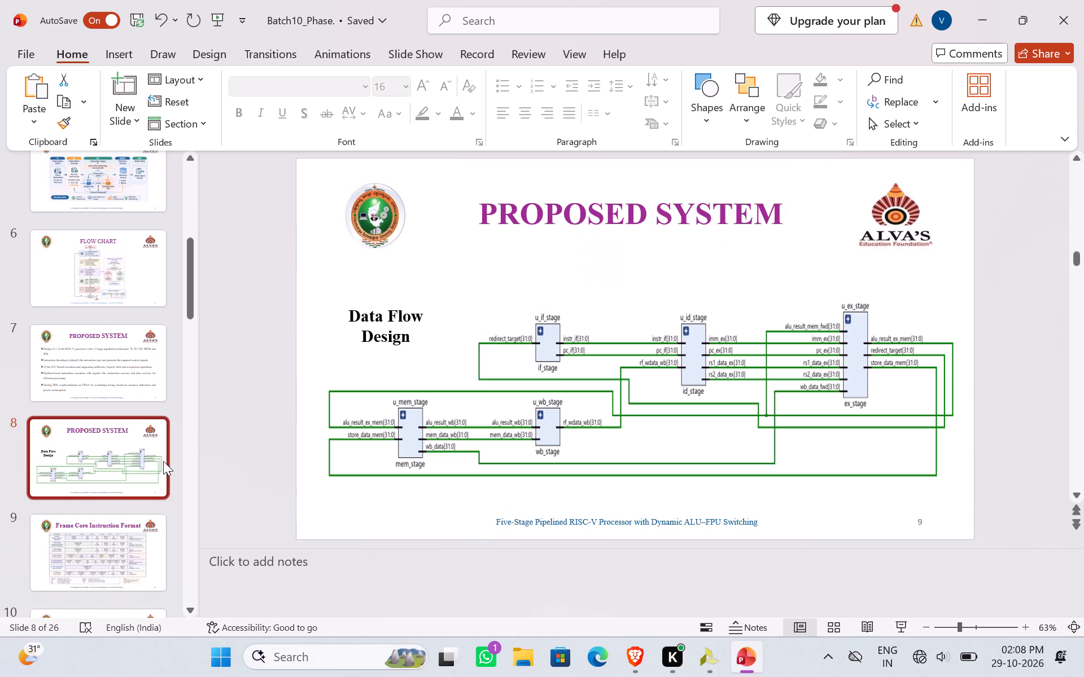
scroll(163, 461, "down", 2)
left_click(81, 351)
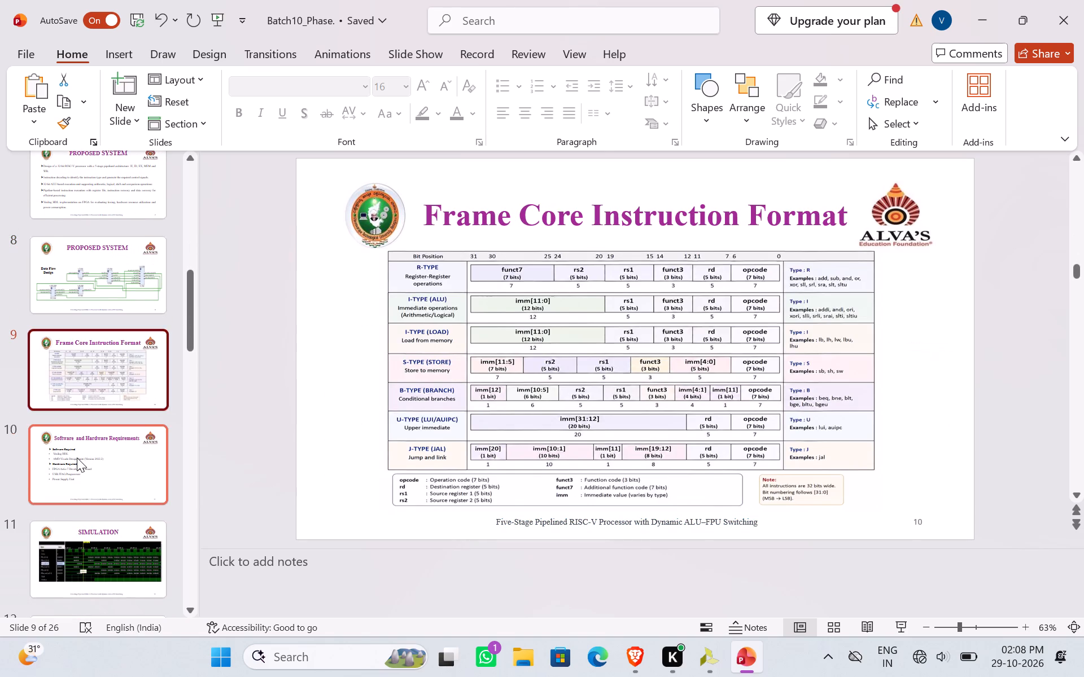
left_click(77, 458)
scroll(77, 458, "down", 1)
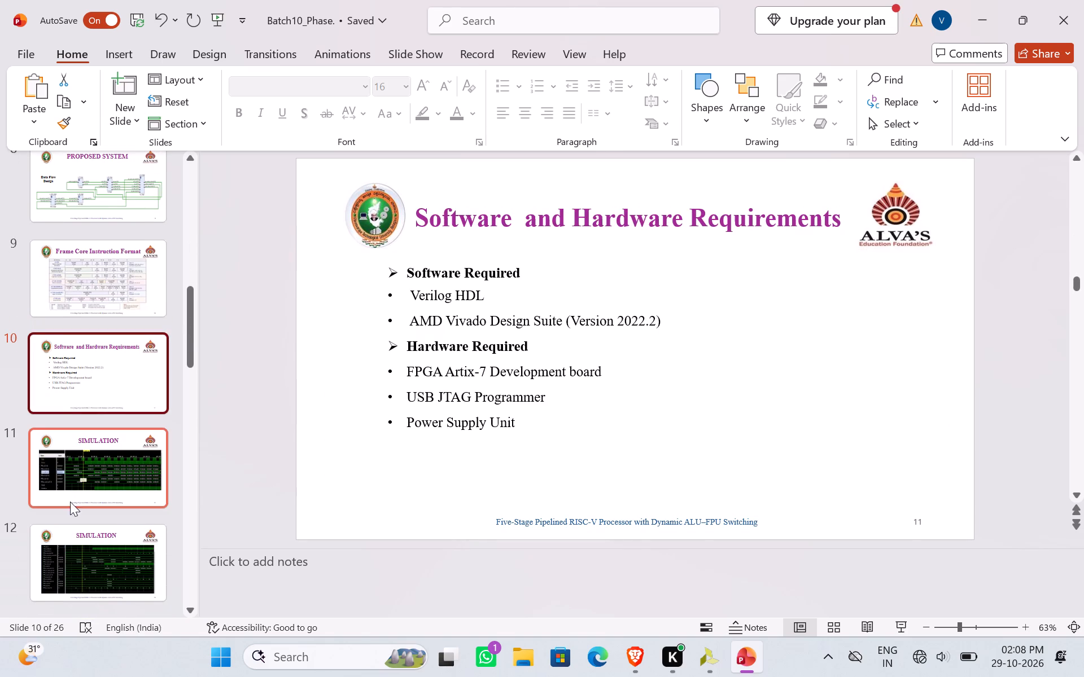
left_click(68, 441)
scroll(213, 481, "down", 2)
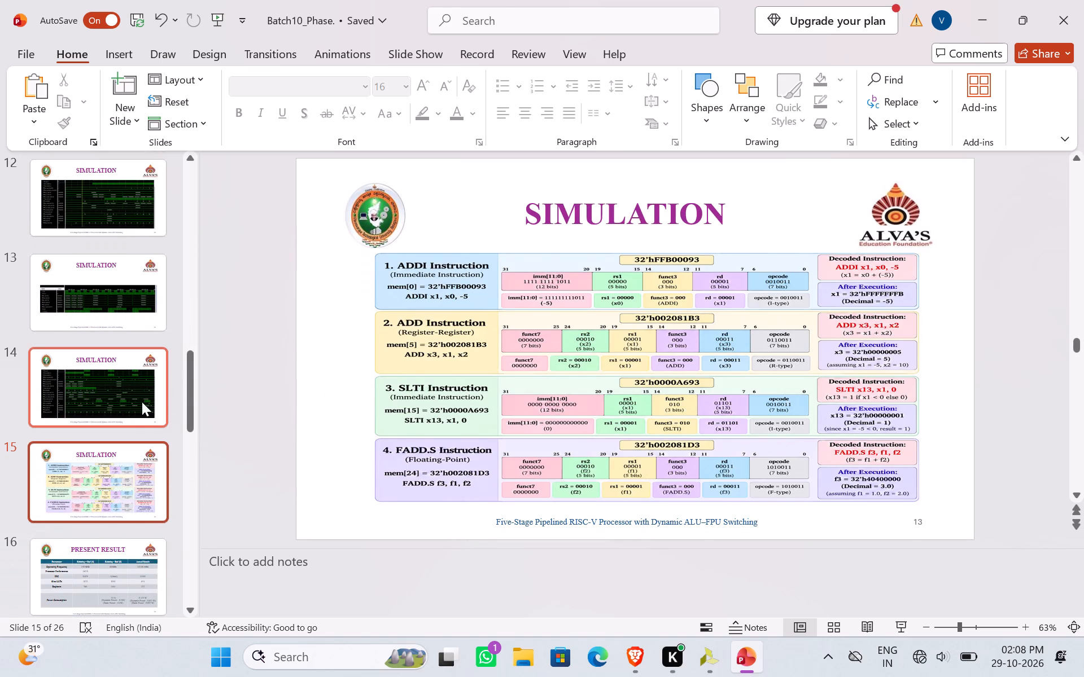
Review the slides from the slide 15 instruction decoding through PRESENT RESULT, Future Enhancements, ADVANTAGES and APPLICATIONS to CONCLUSION.
left_click(103, 499)
scroll(103, 499, "down", 1)
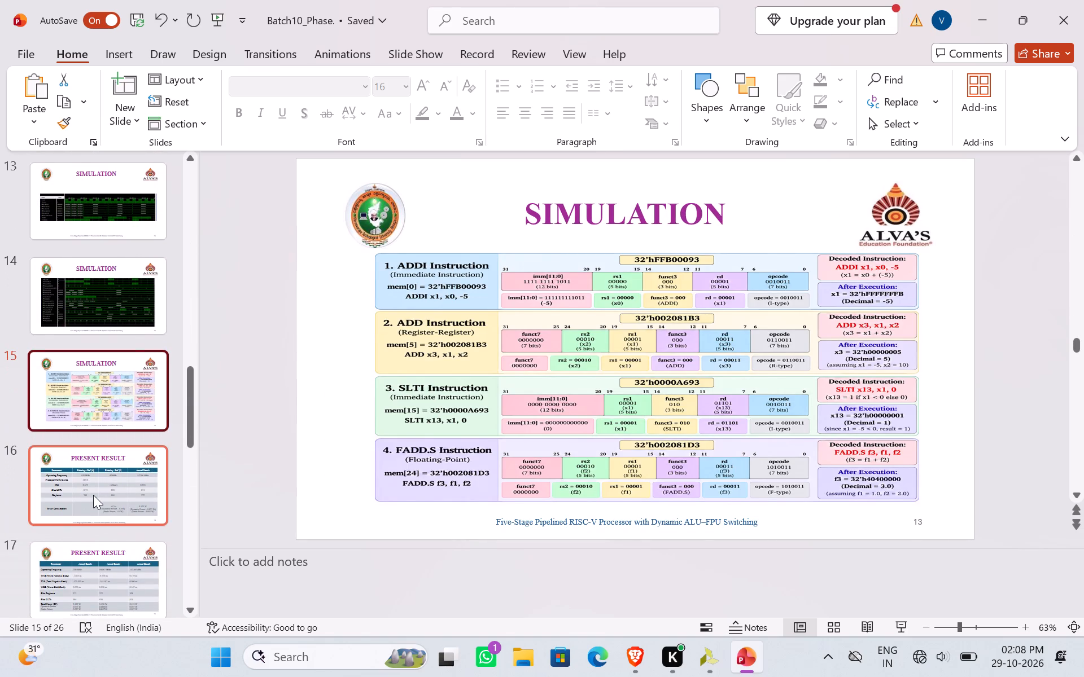
left_click(89, 494)
scroll(89, 494, "down", 1)
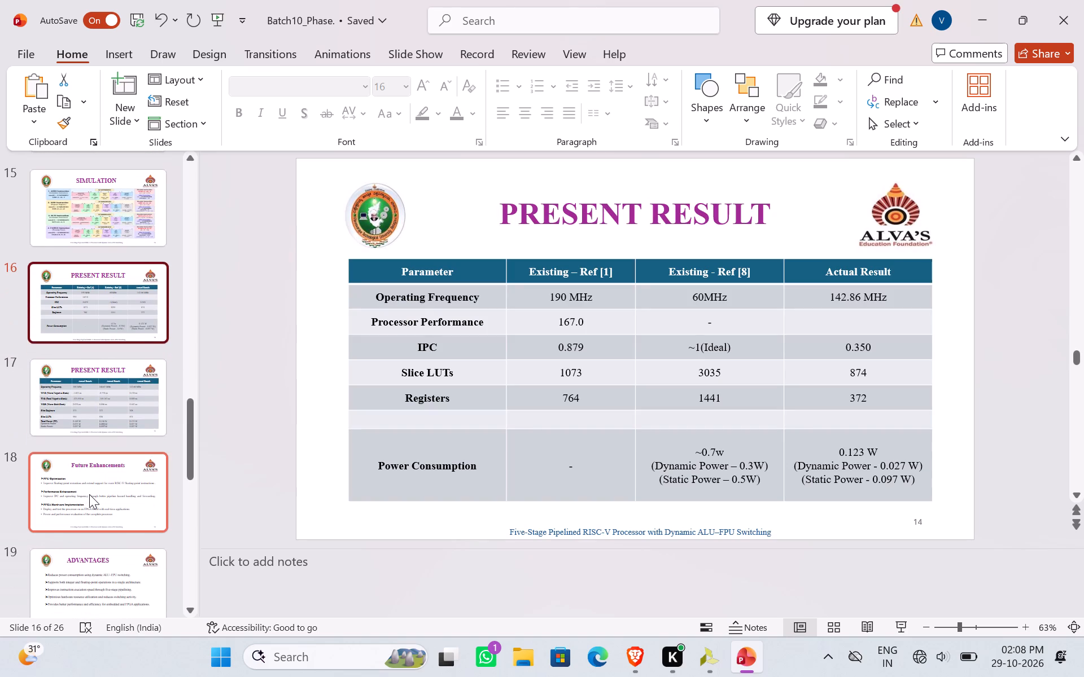
left_click(82, 383)
left_click(82, 485)
scroll(82, 485, "down", 1)
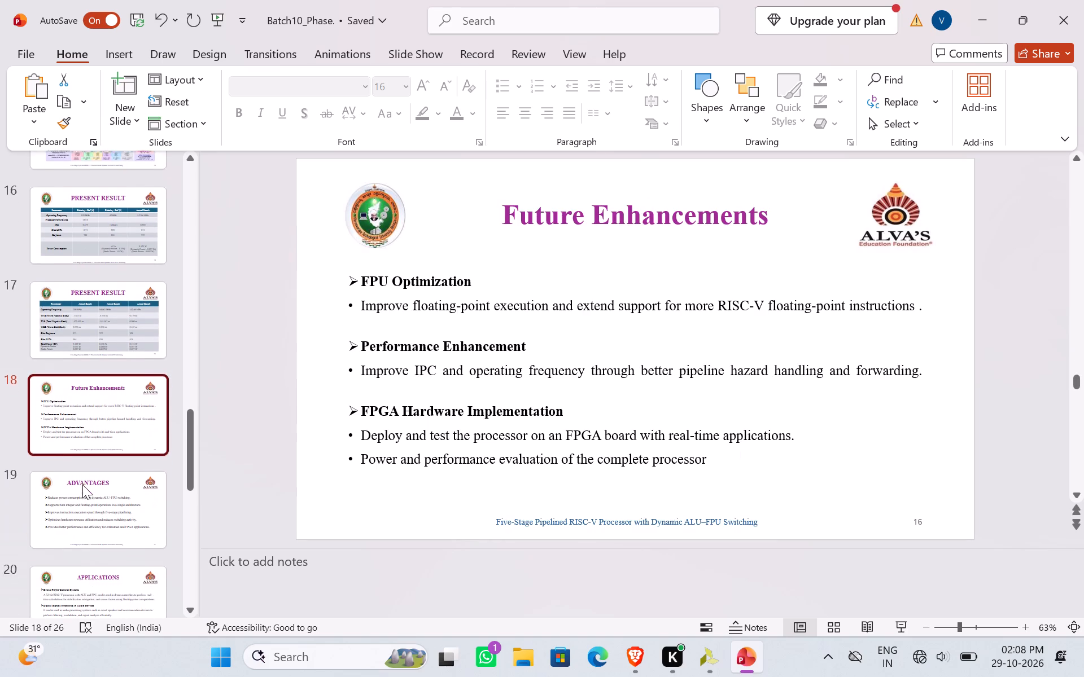
left_click(73, 462)
scroll(73, 462, "down", 1)
left_click(63, 446)
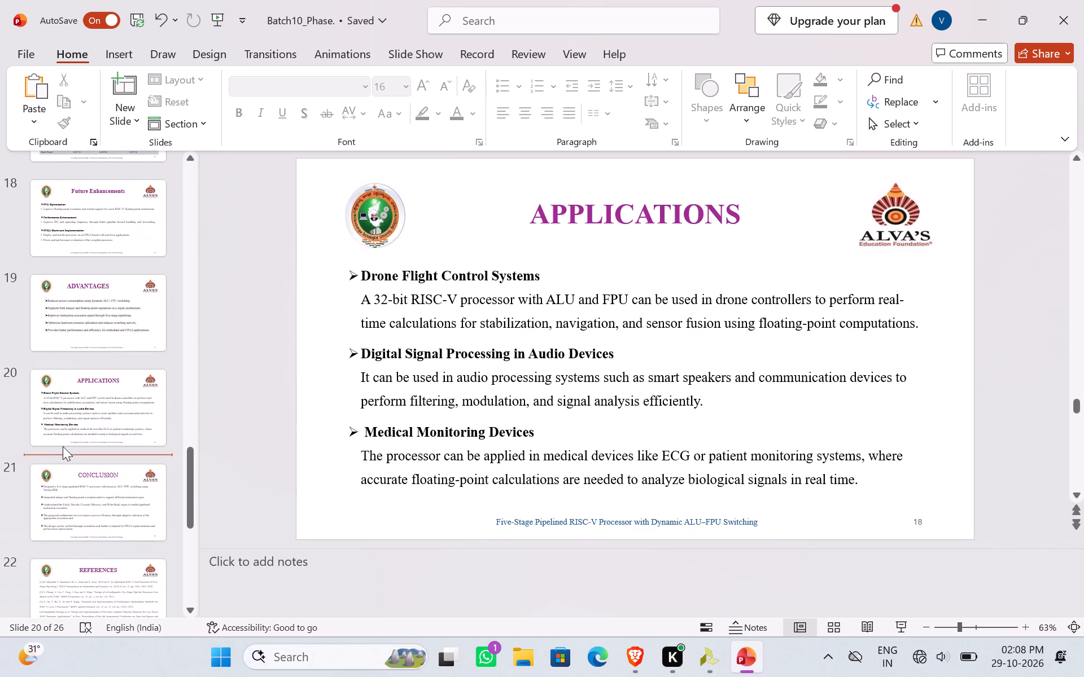
left_click(54, 406)
left_click(43, 511)
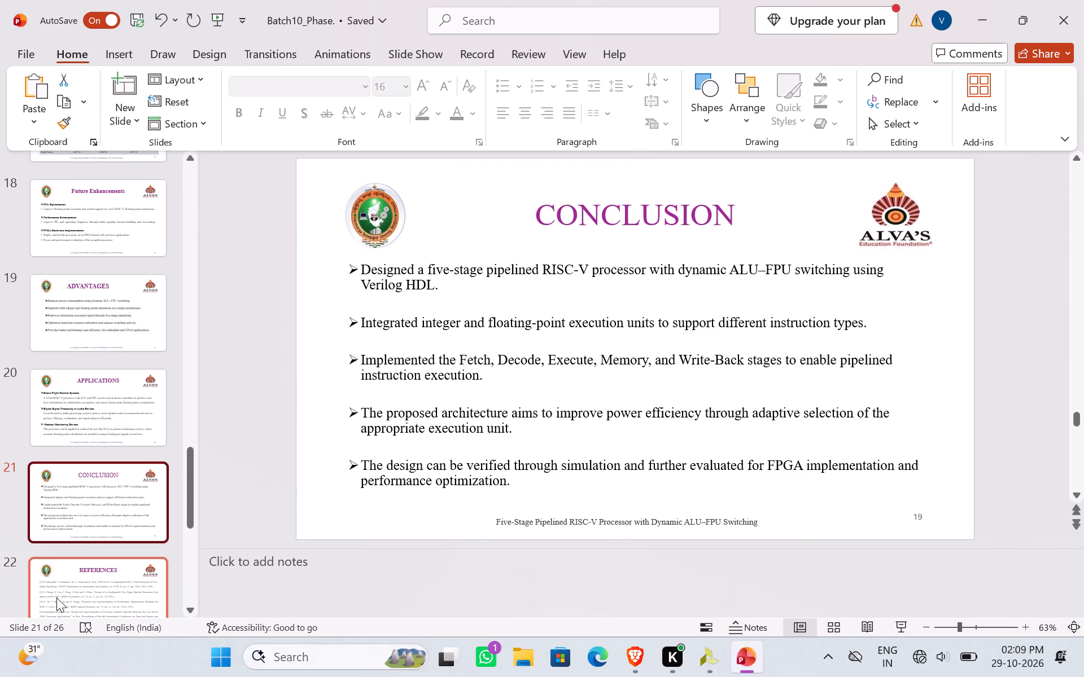
Look back from CONCLUSION over the Future Enhancements, slide 17 PRESENT RESULT and Frame Core Instruction Format slides.
scroll(103, 355, "down", 1)
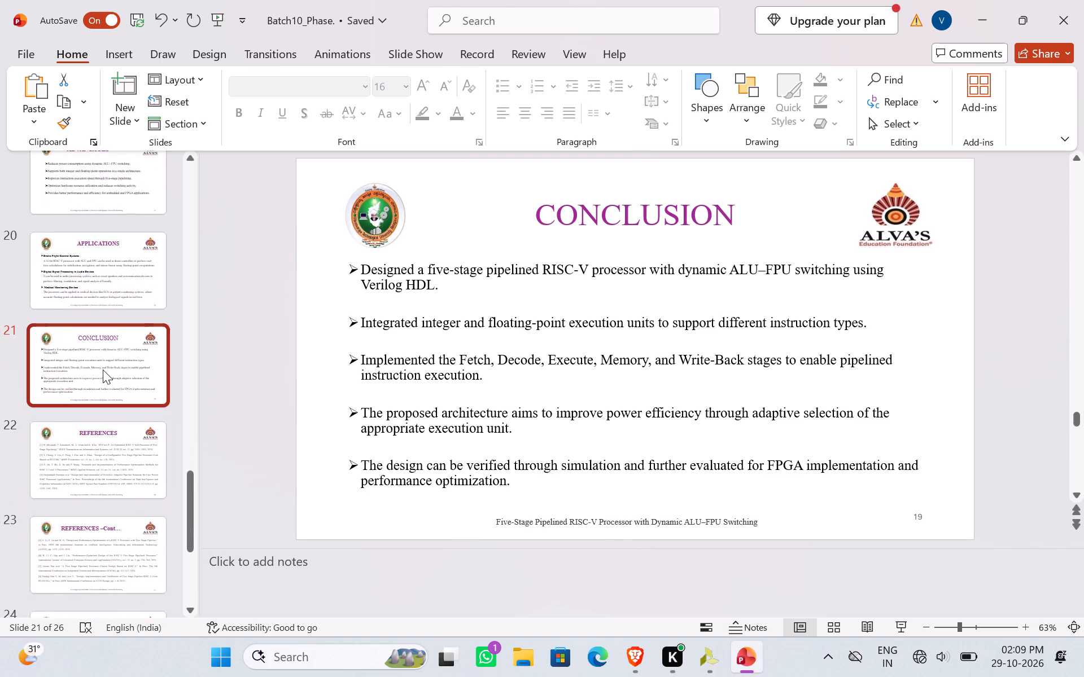
scroll(103, 370, "up", 2)
left_click(108, 460)
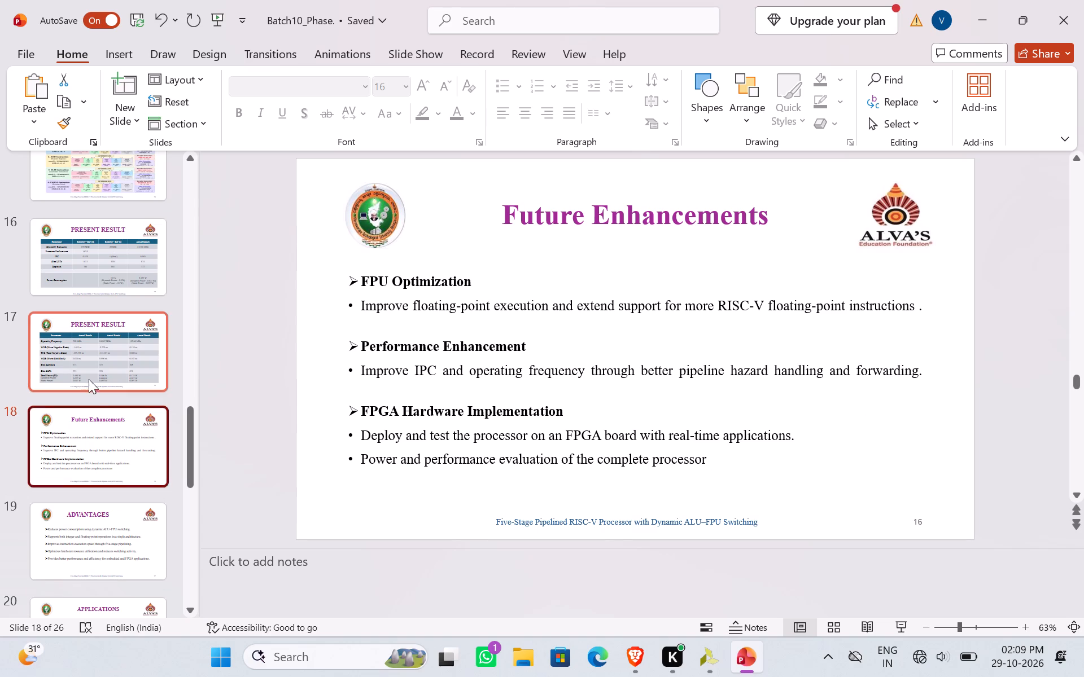
left_click(88, 371)
scroll(88, 371, "up", 2)
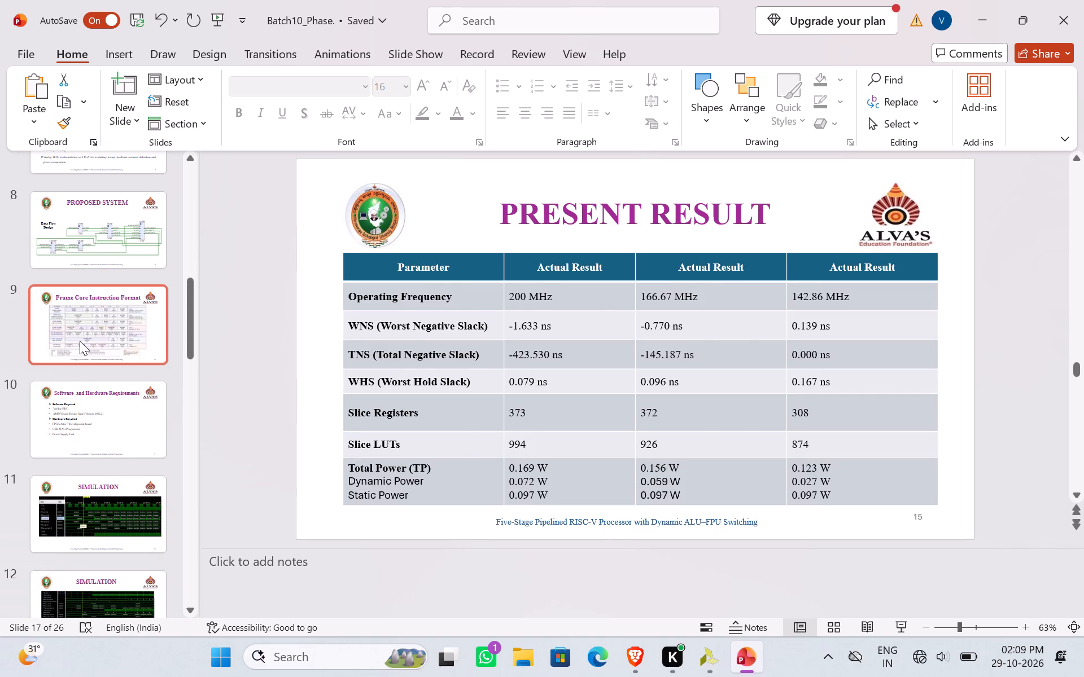
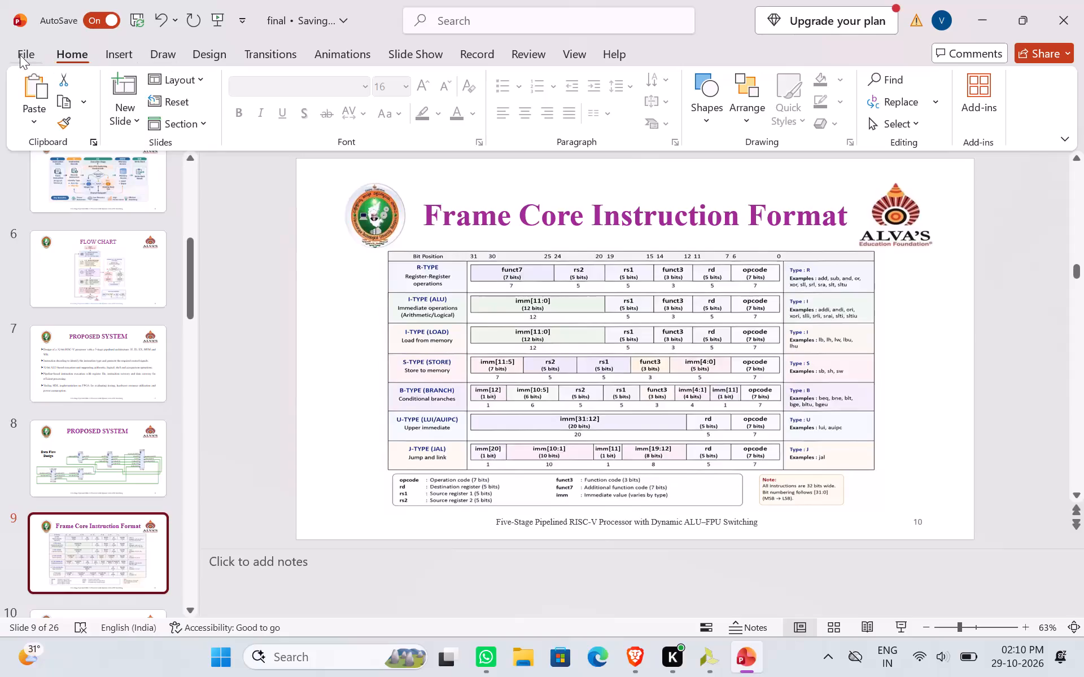
Start saving another copy of the "final" presentation, choosing the Results folder on the OneDrive Desktop as its location.
left_click(20, 55)
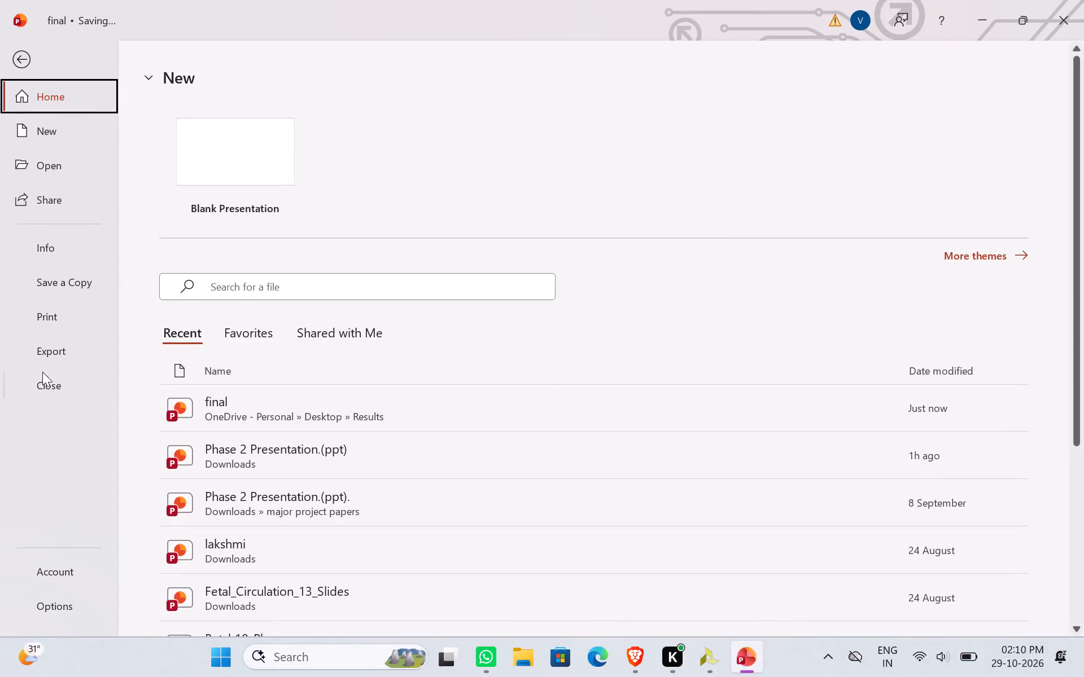
left_click(69, 275)
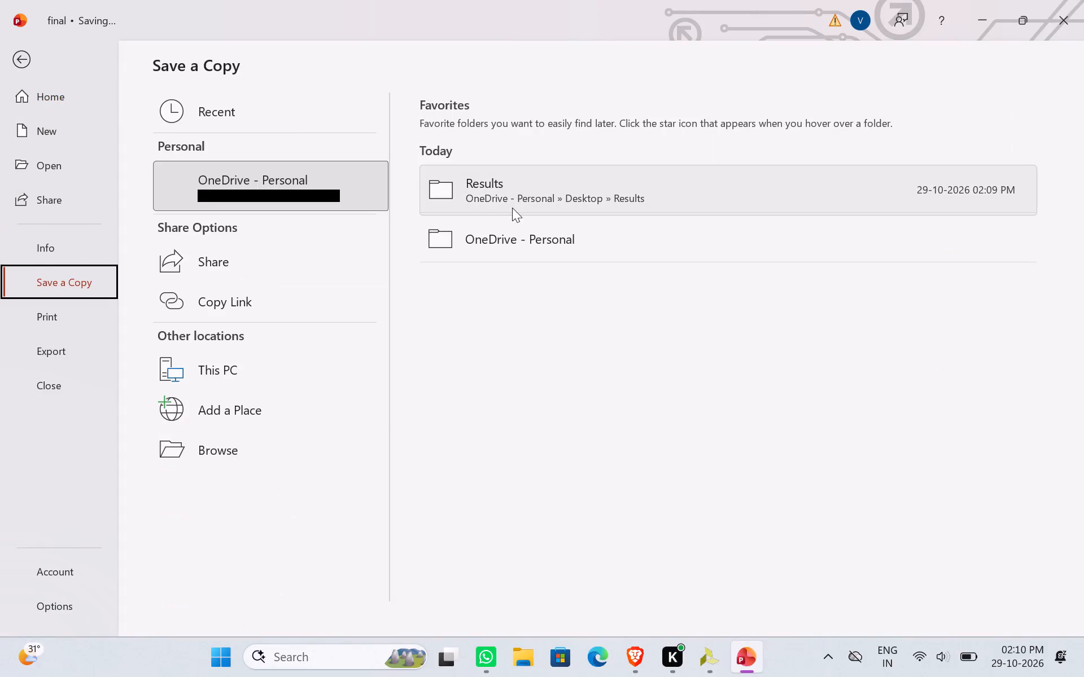
double_click(512, 201)
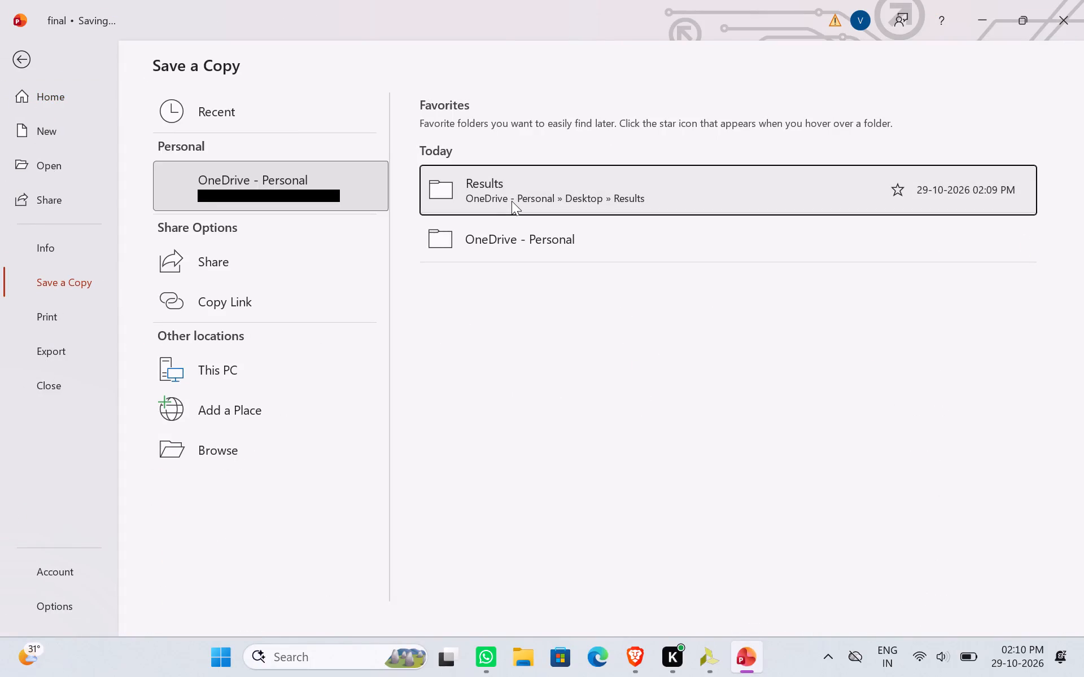
double_click(512, 201)
double_click(512, 201)
left_click(474, 190)
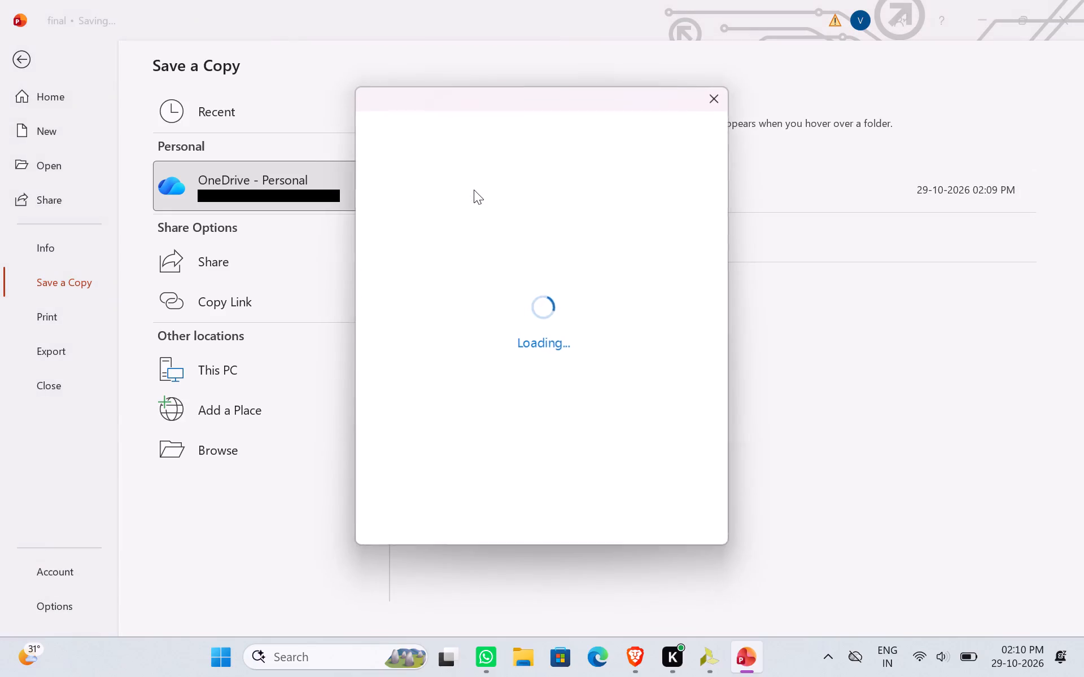
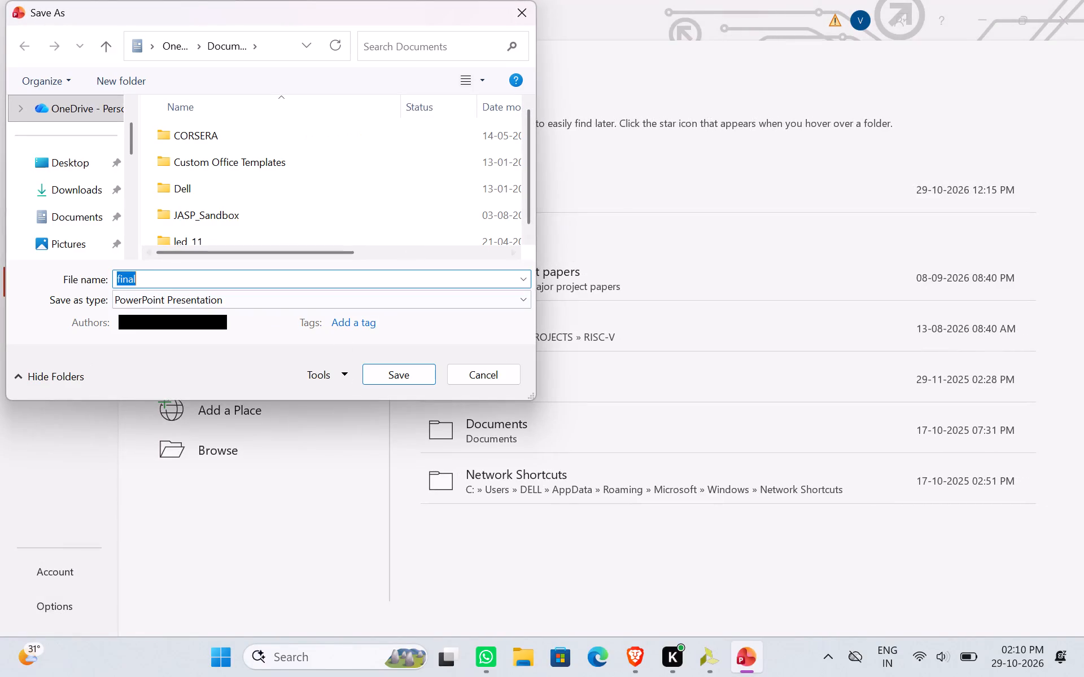
Save the presentation in the Results folder on the Desktop as a PowerPoint Presentation named PPT.
left_click(194, 283)
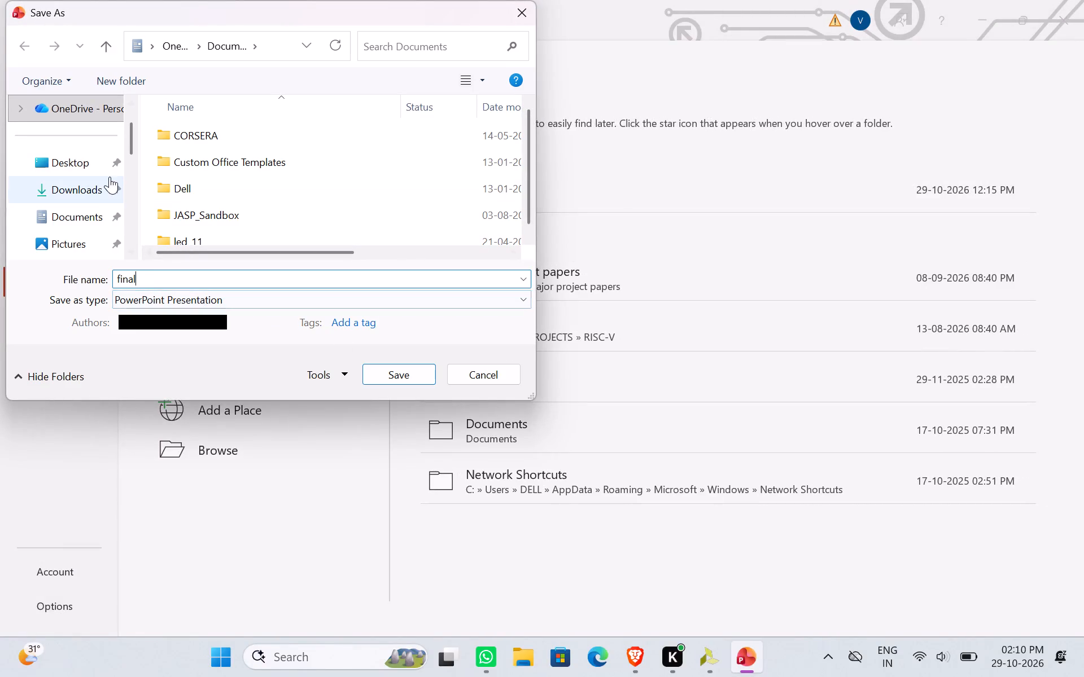
left_click(78, 151)
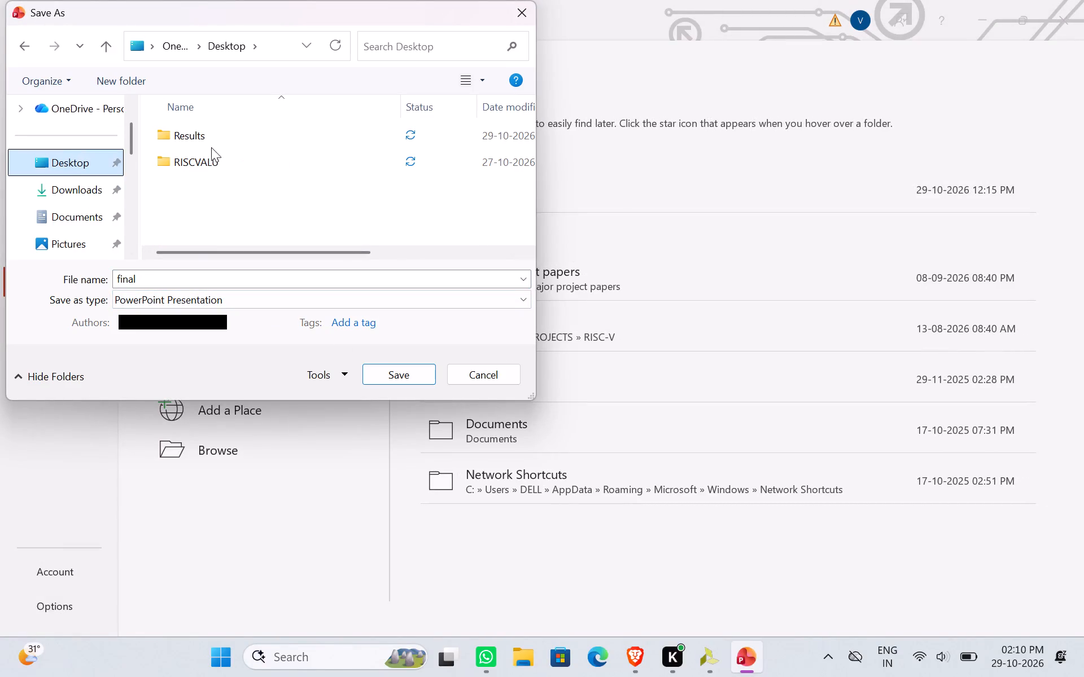
double_click(202, 133)
left_click(150, 279)
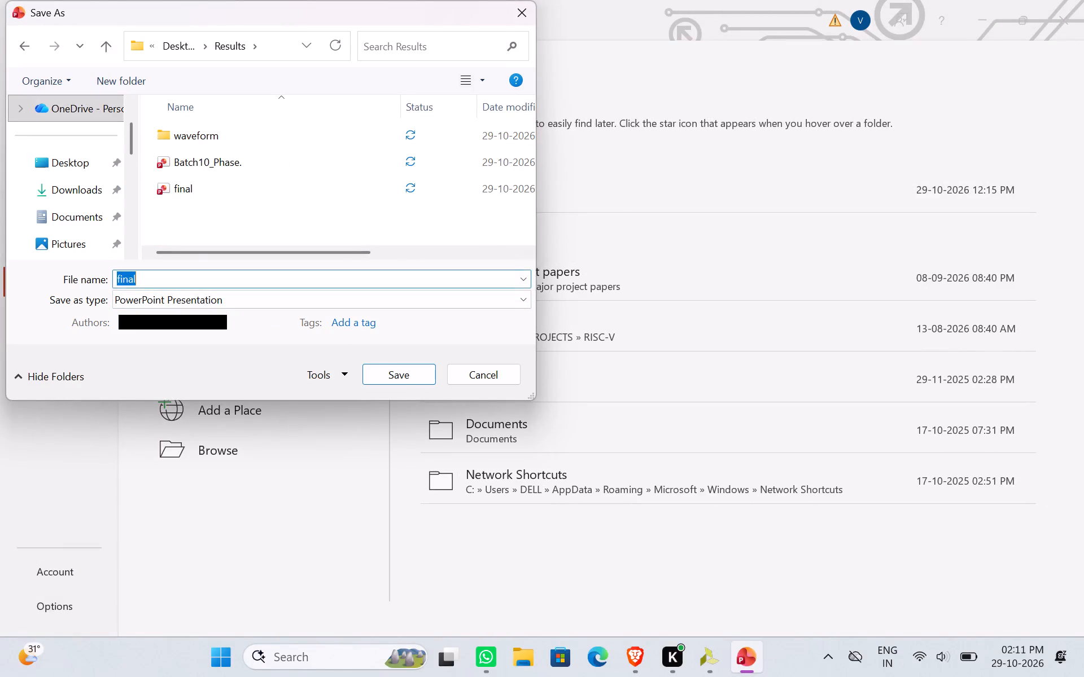
key("BackSpace")
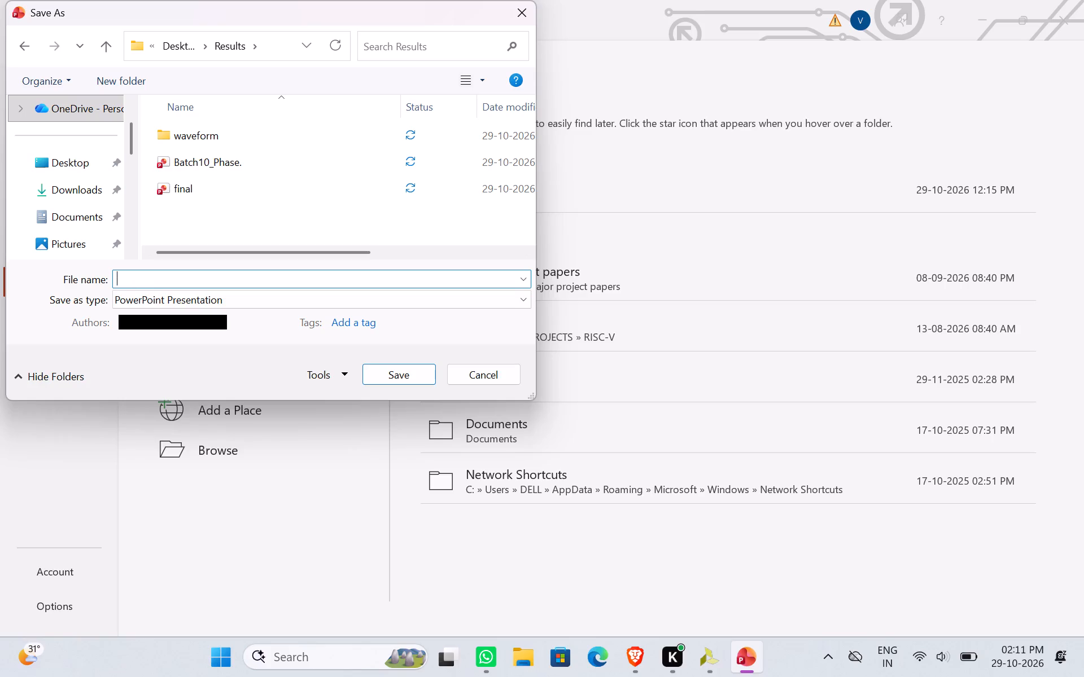
type("PP")
key("t")
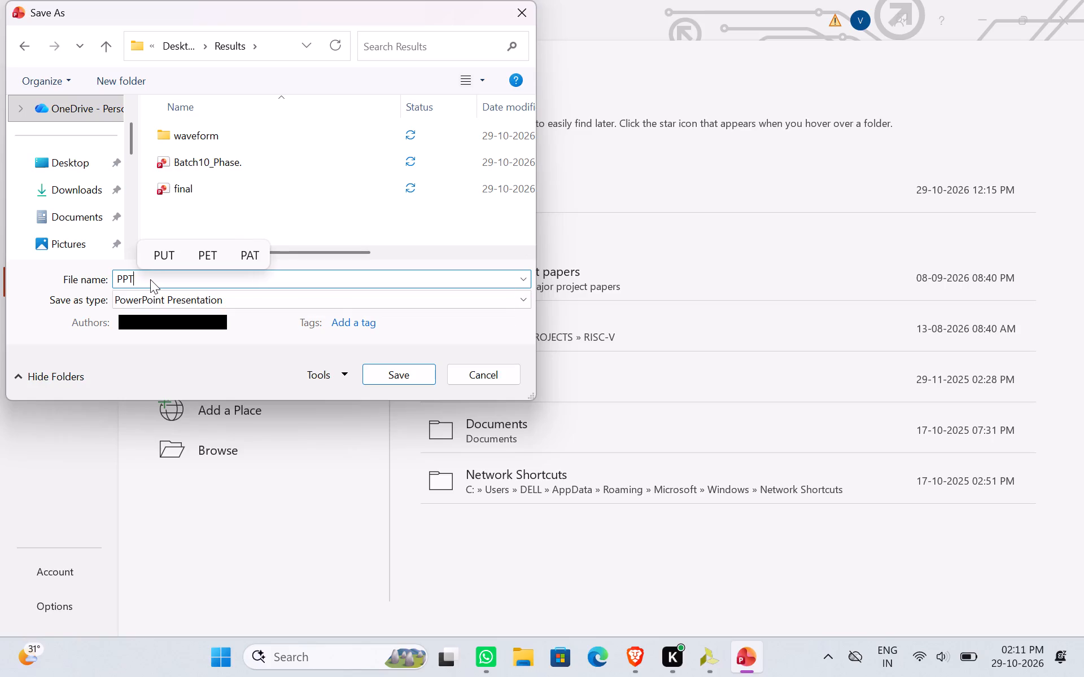
left_click(382, 373)
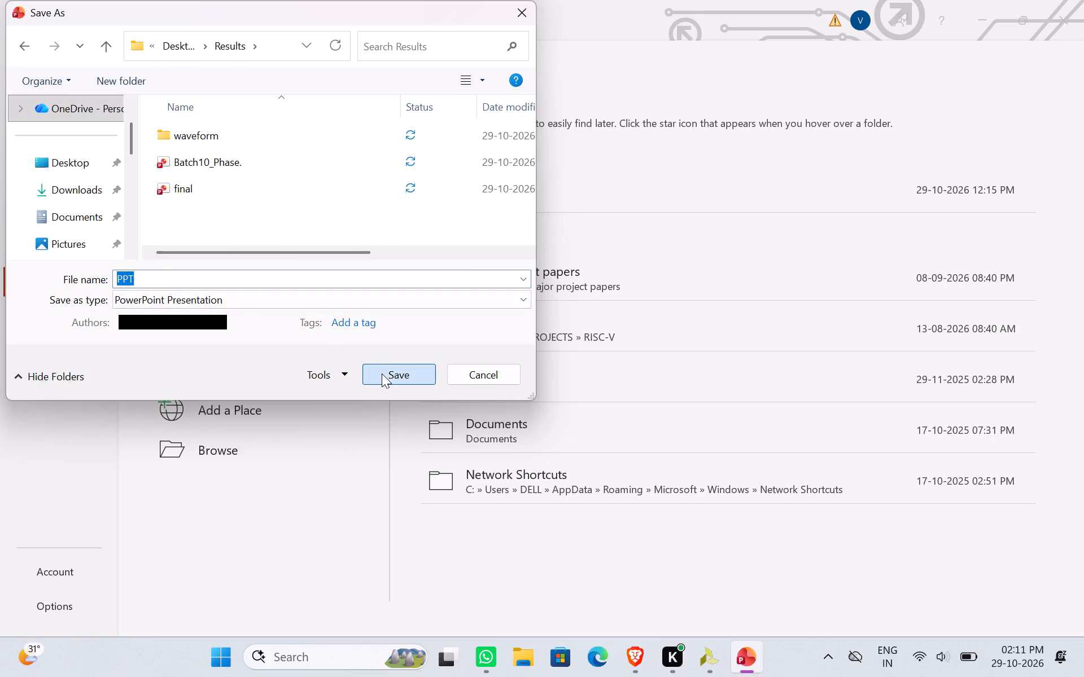
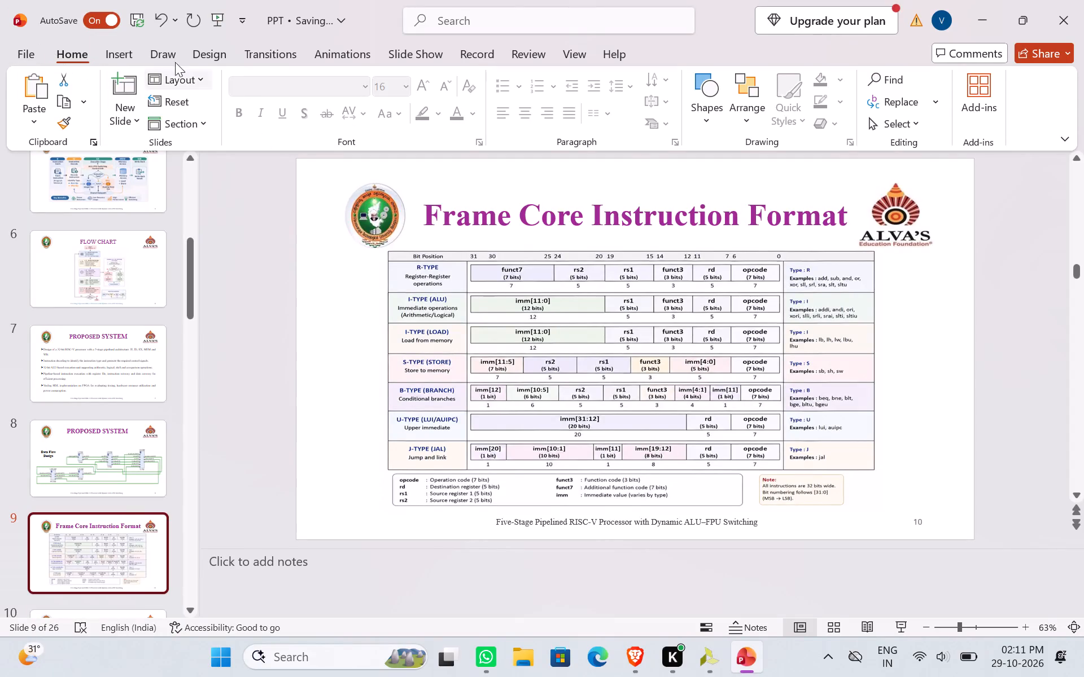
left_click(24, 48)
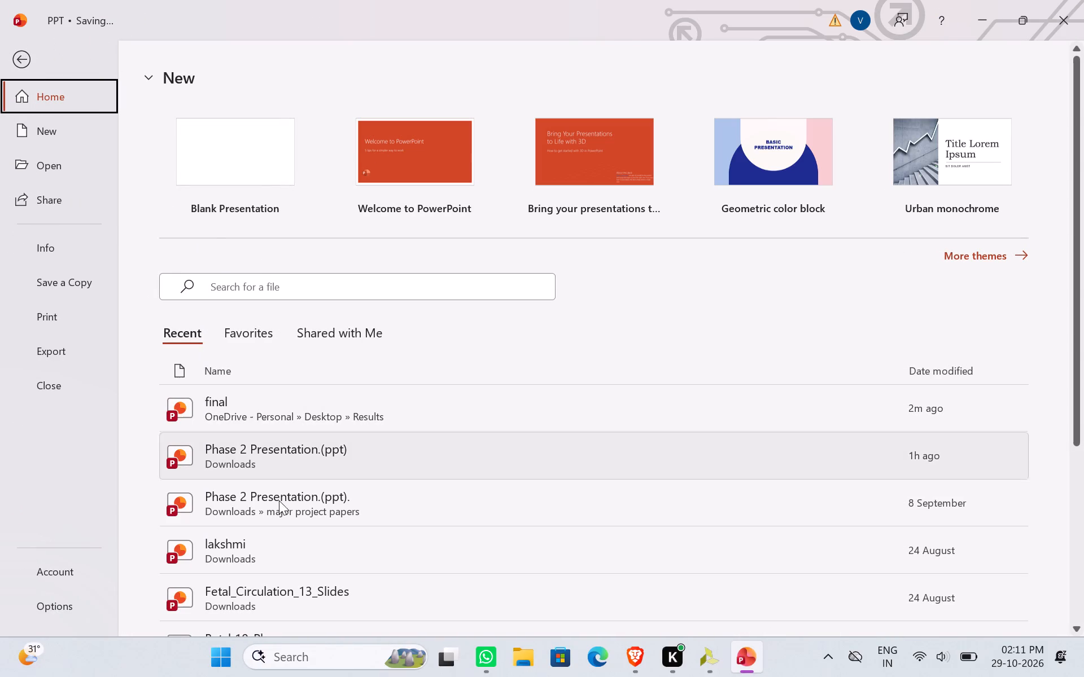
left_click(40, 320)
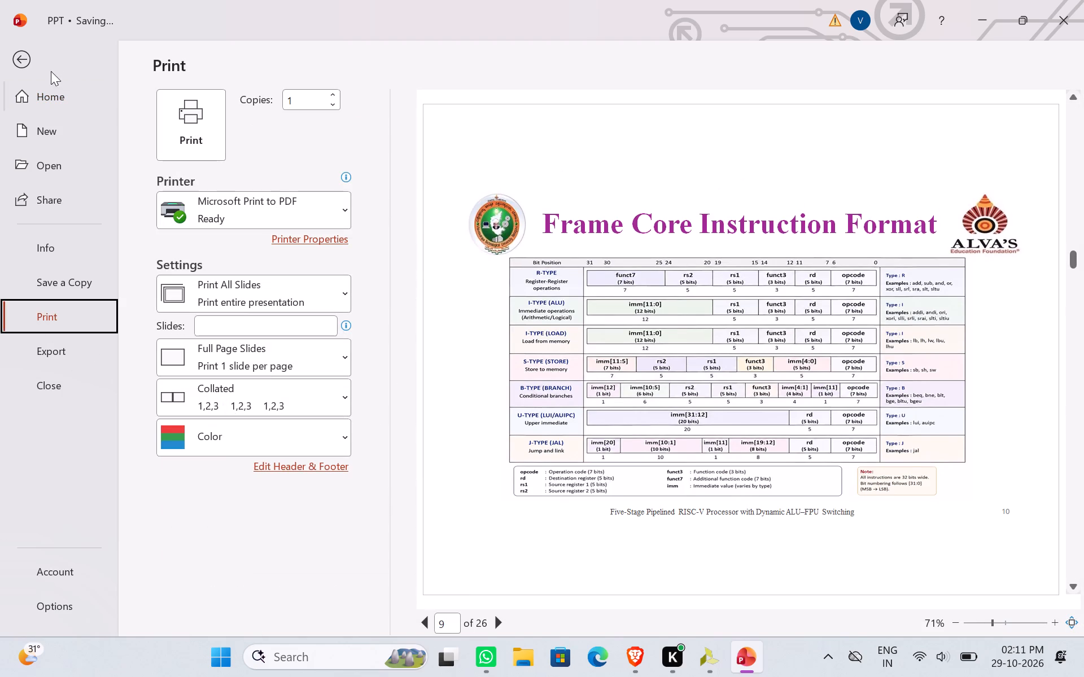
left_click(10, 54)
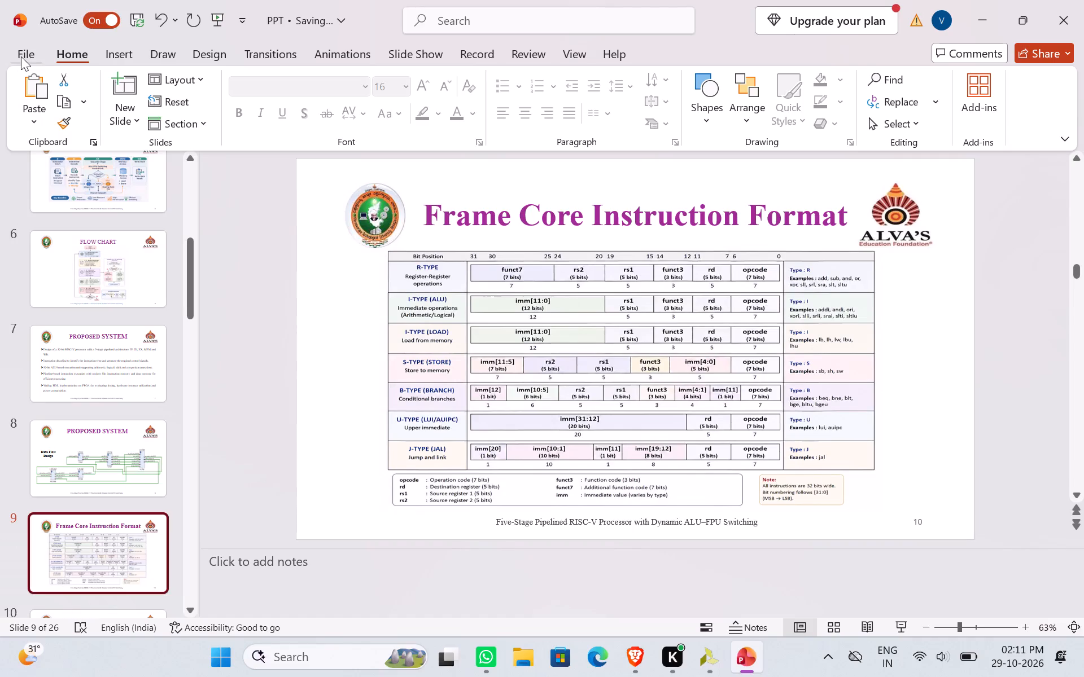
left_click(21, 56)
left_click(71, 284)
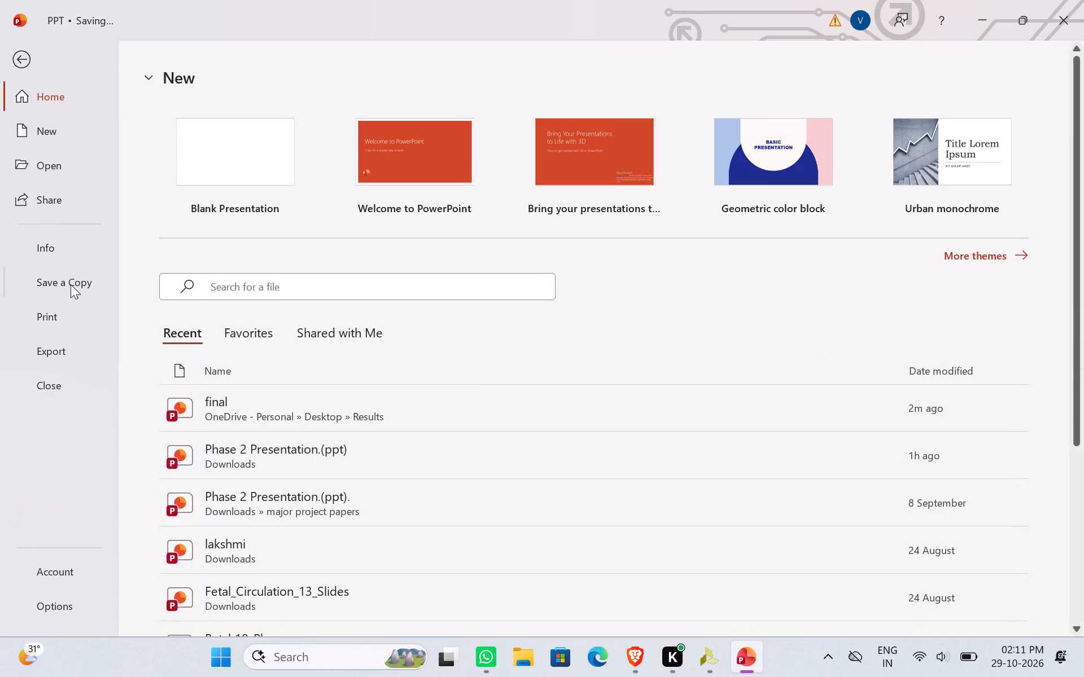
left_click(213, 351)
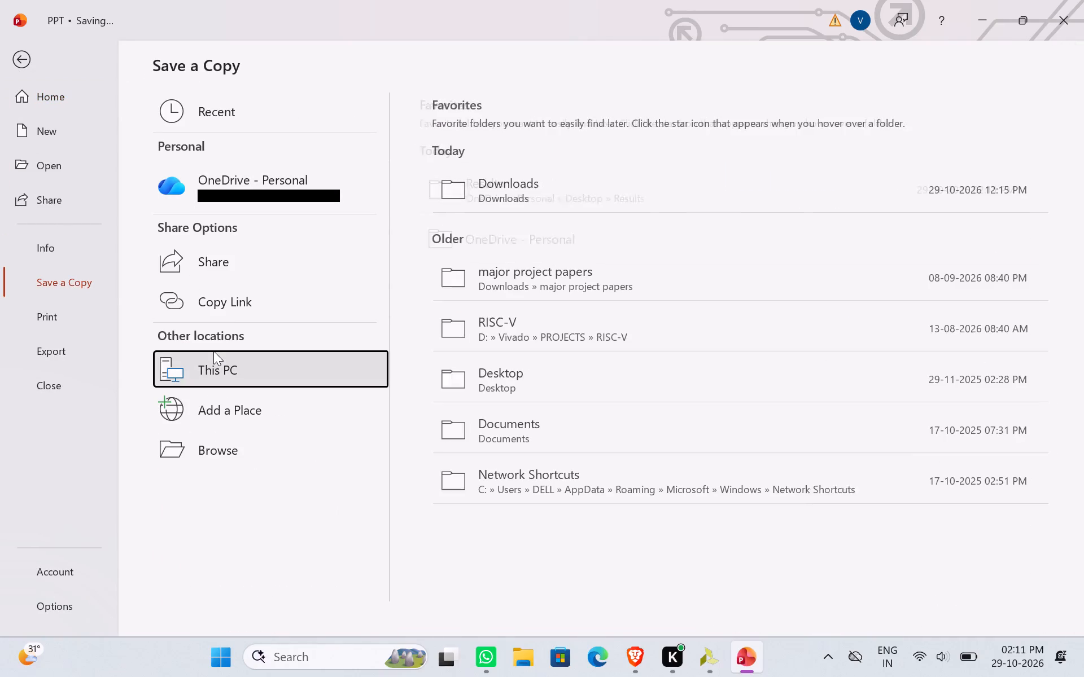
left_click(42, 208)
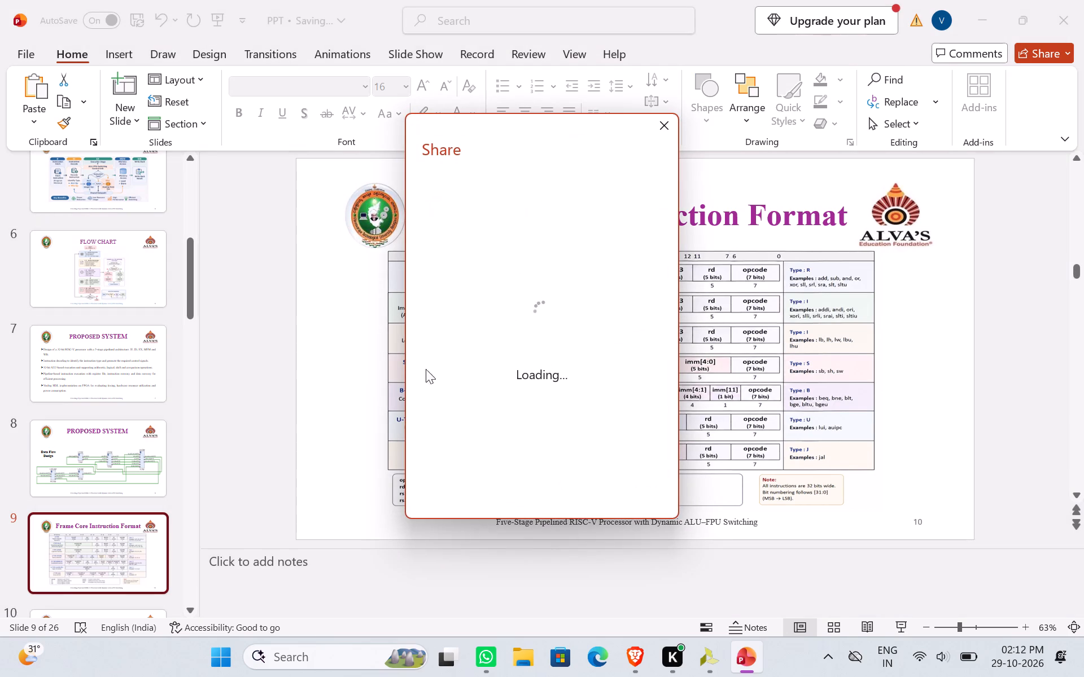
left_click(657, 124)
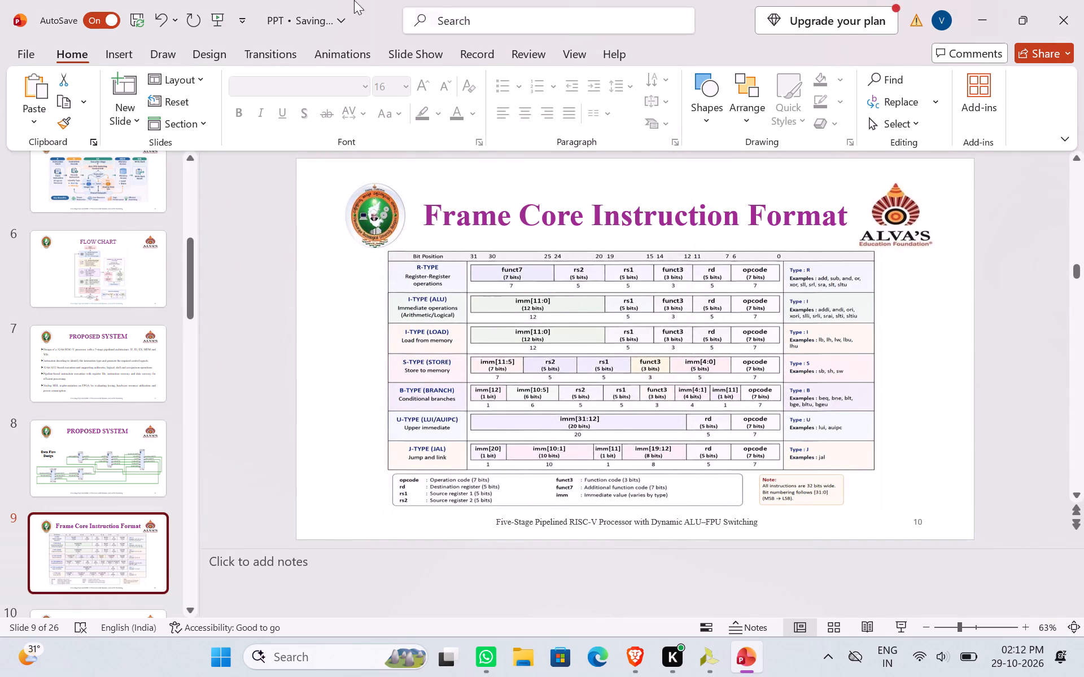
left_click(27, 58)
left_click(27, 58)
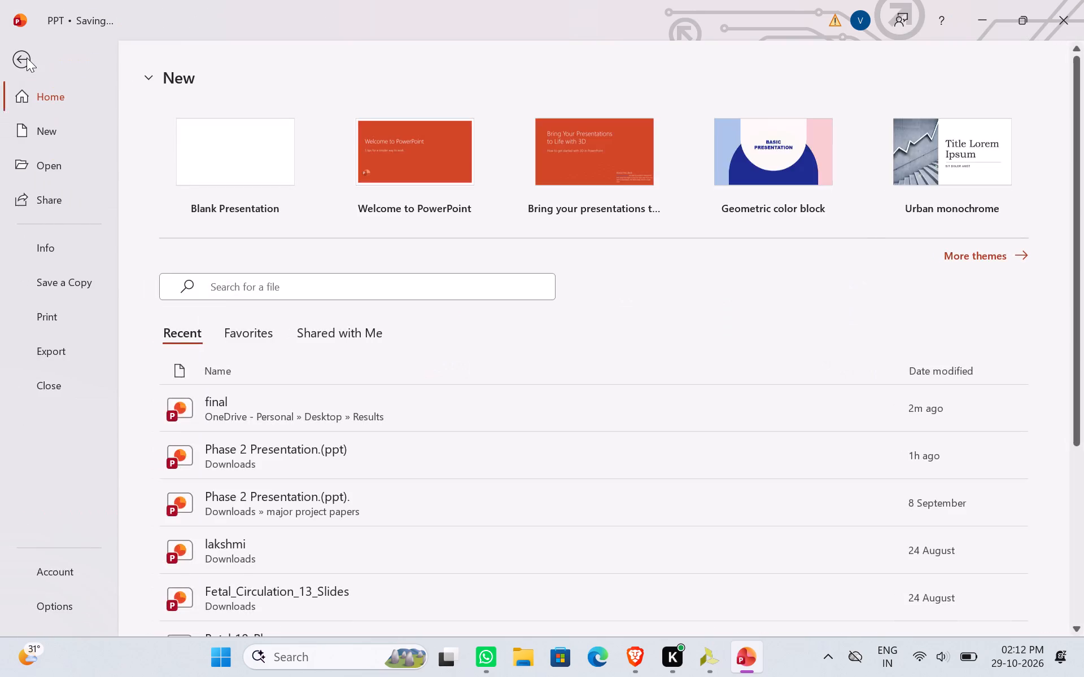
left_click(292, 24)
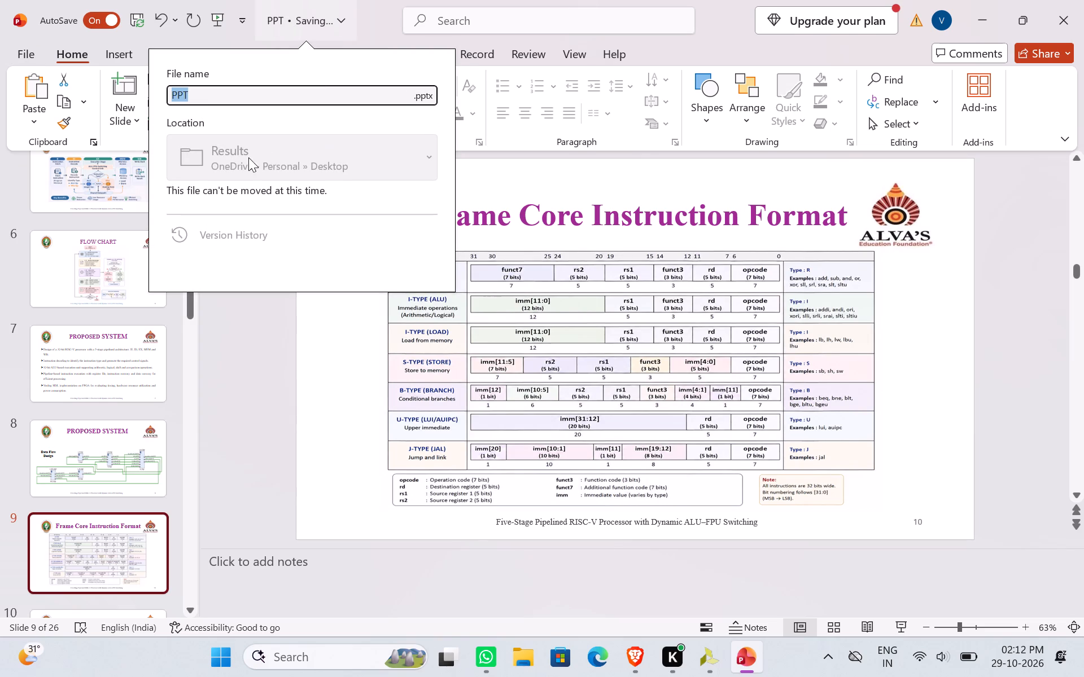